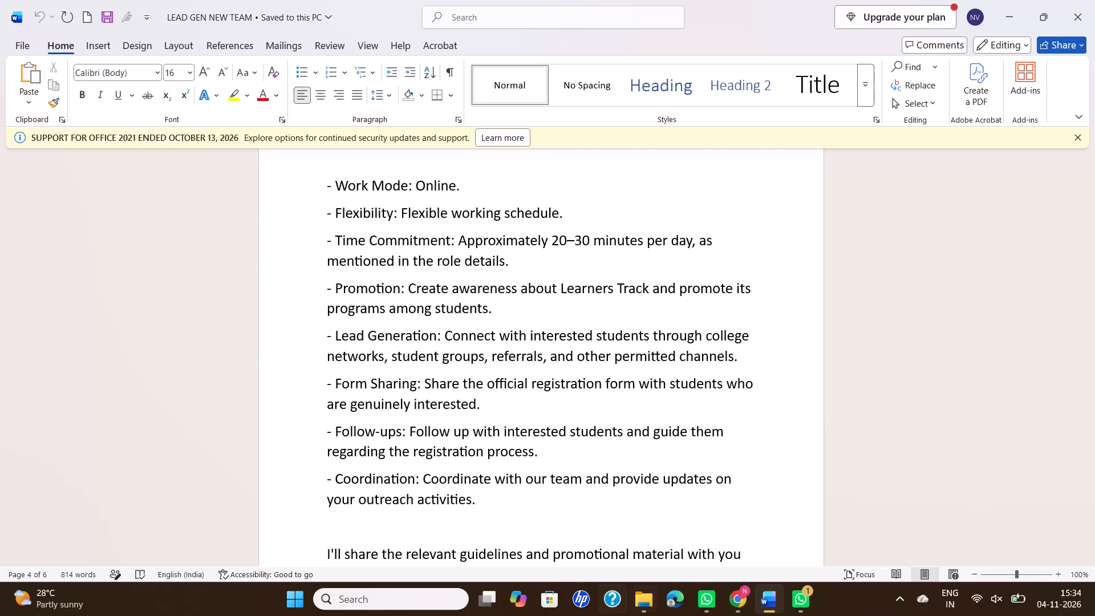
Close the File Explorer window showing Downloads and switch to the CA LEADS || LT spreadsheet in Chrome.
{"action": "left_click", "coordinate": [644, 602]}
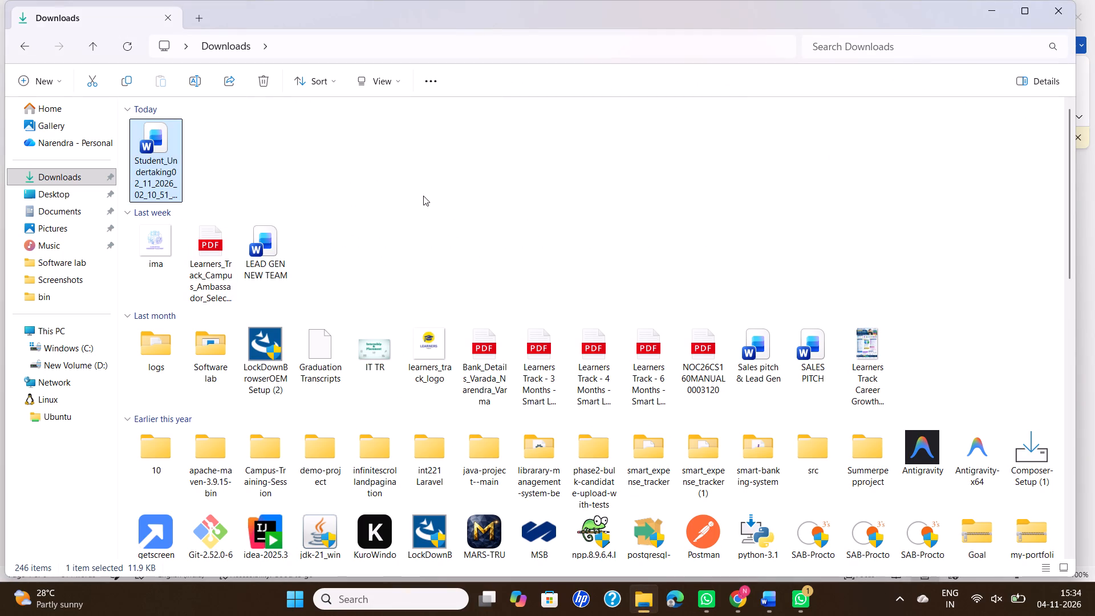
{"action": "left_click", "coordinate": [1053, 4]}
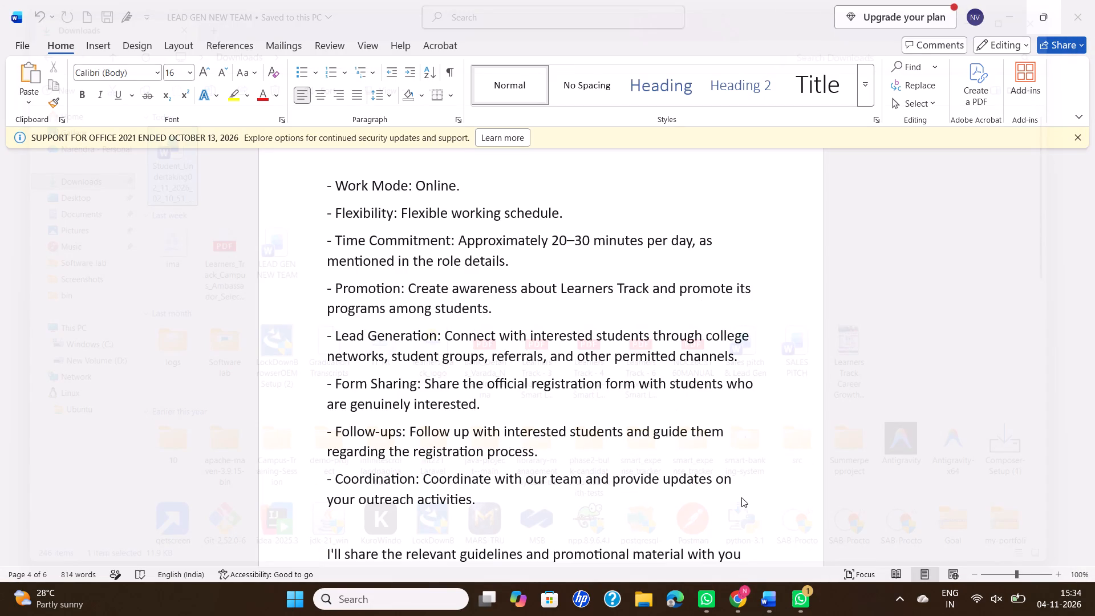
{"action": "left_click", "coordinate": [741, 594]}
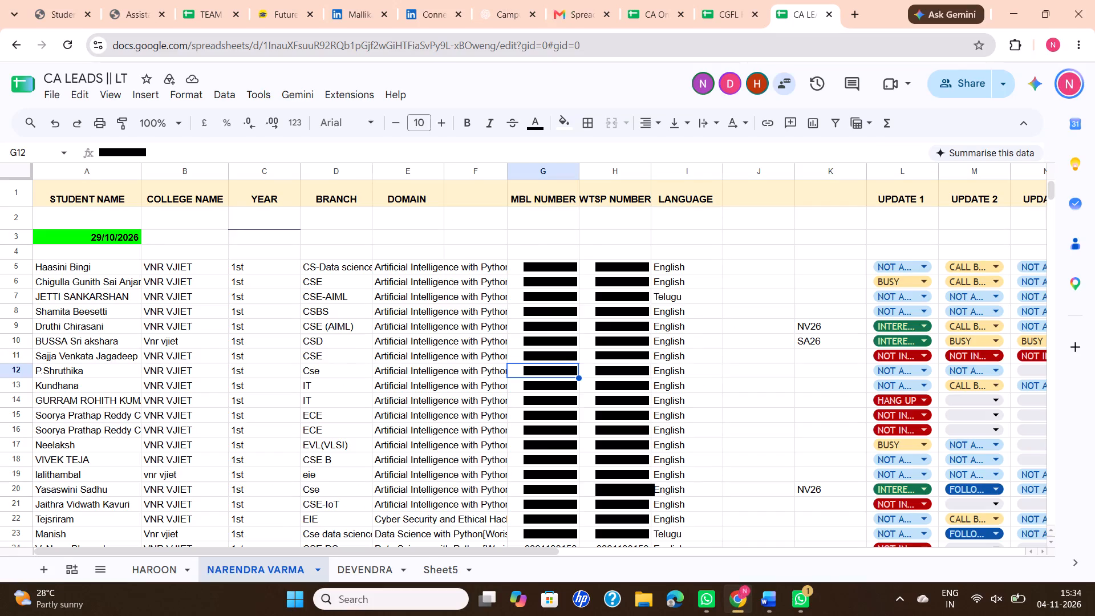
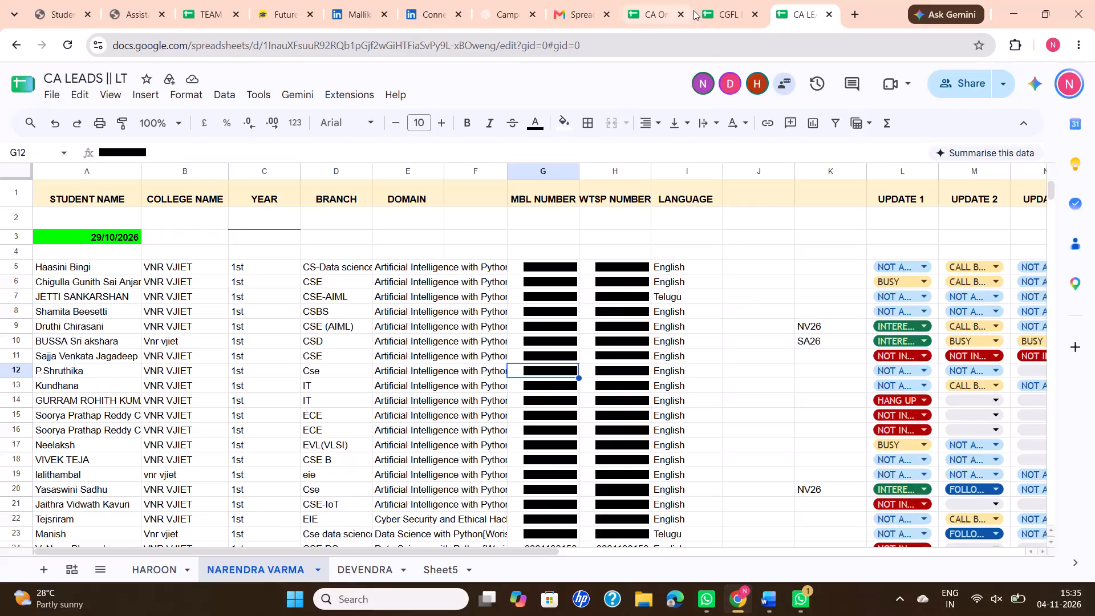
Examine the most recent entries in the CA Onboarding Application (Responses) spreadsheet and in the CGFL RESPONSES SHEET || LT.
{"action": "left_click", "coordinate": [644, 7]}
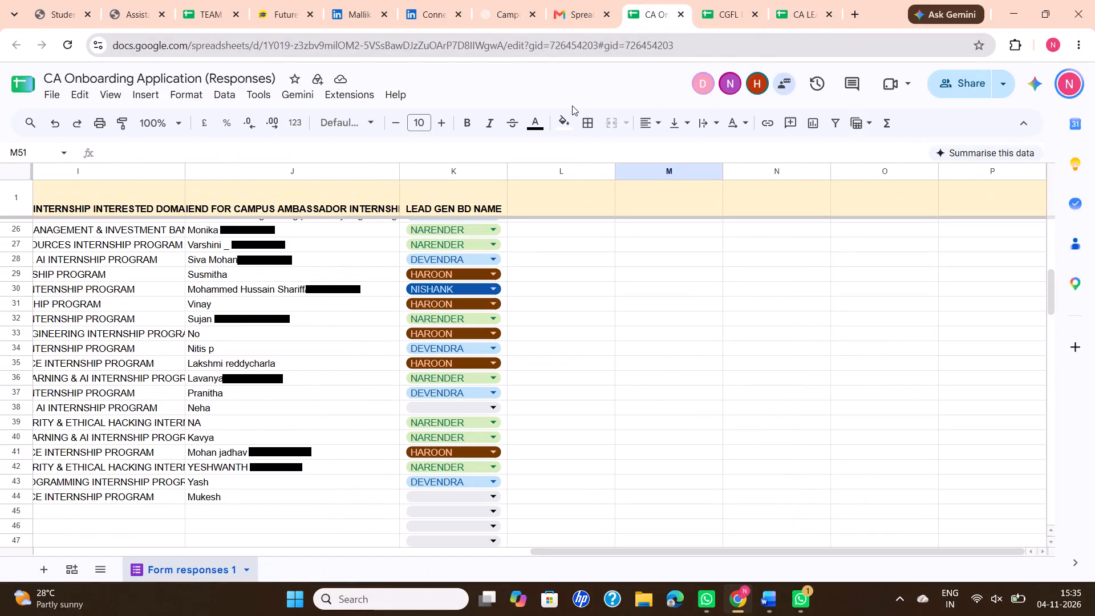
{"action": "scroll", "coordinate": [378, 295], "scroll_direction": "right", "scroll_amount": 12}
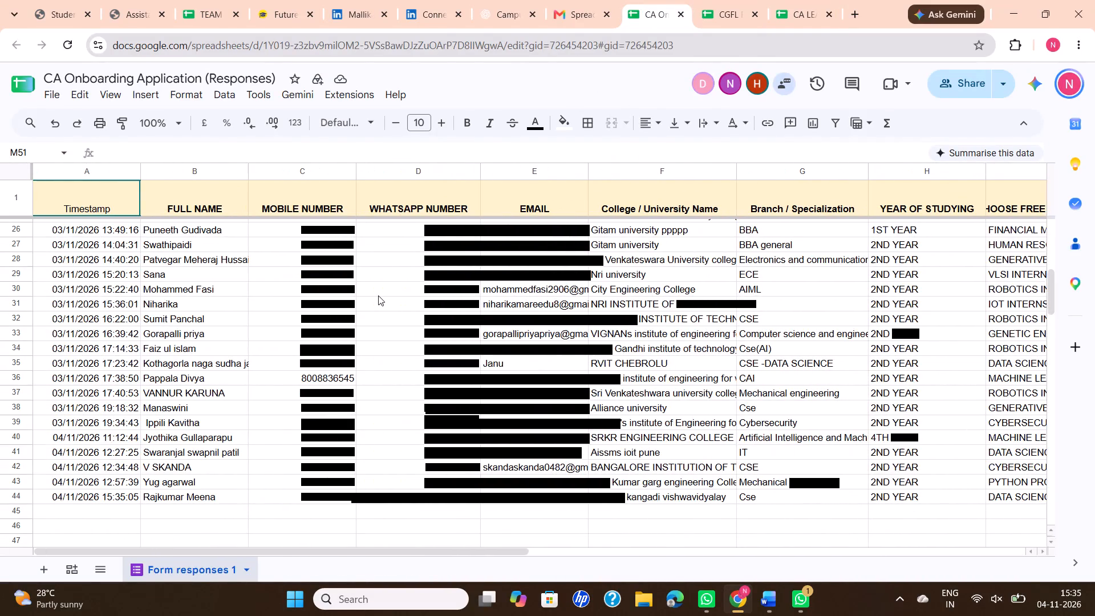
{"action": "scroll", "coordinate": [375, 350], "scroll_direction": "down", "scroll_amount": 1}
{"action": "scroll", "coordinate": [375, 350], "scroll_direction": "left", "scroll_amount": 2}
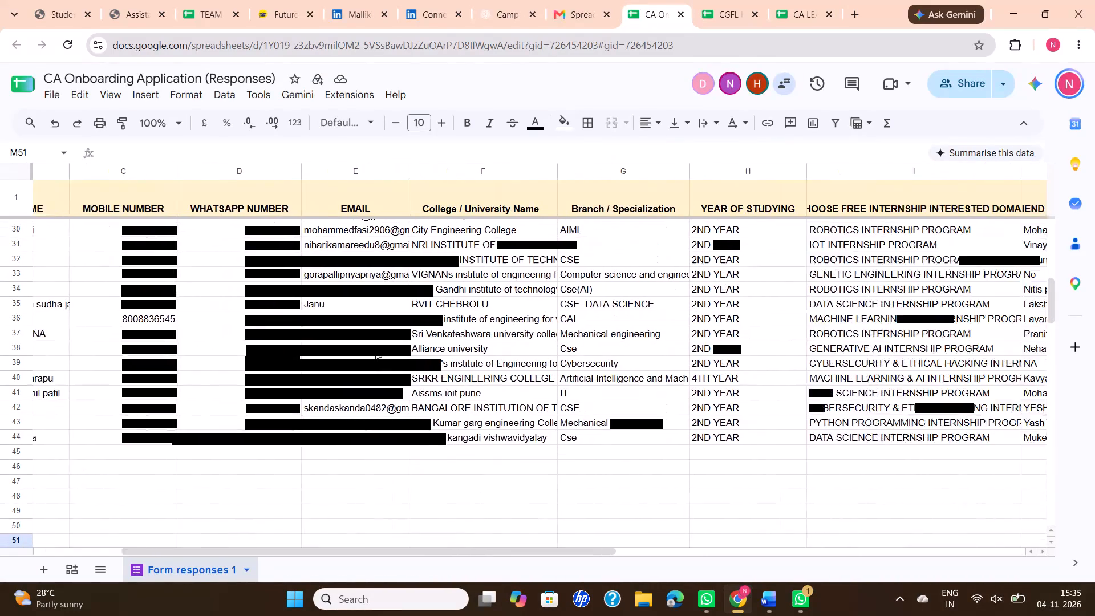
{"action": "scroll", "coordinate": [375, 350], "scroll_direction": "right", "scroll_amount": 5}
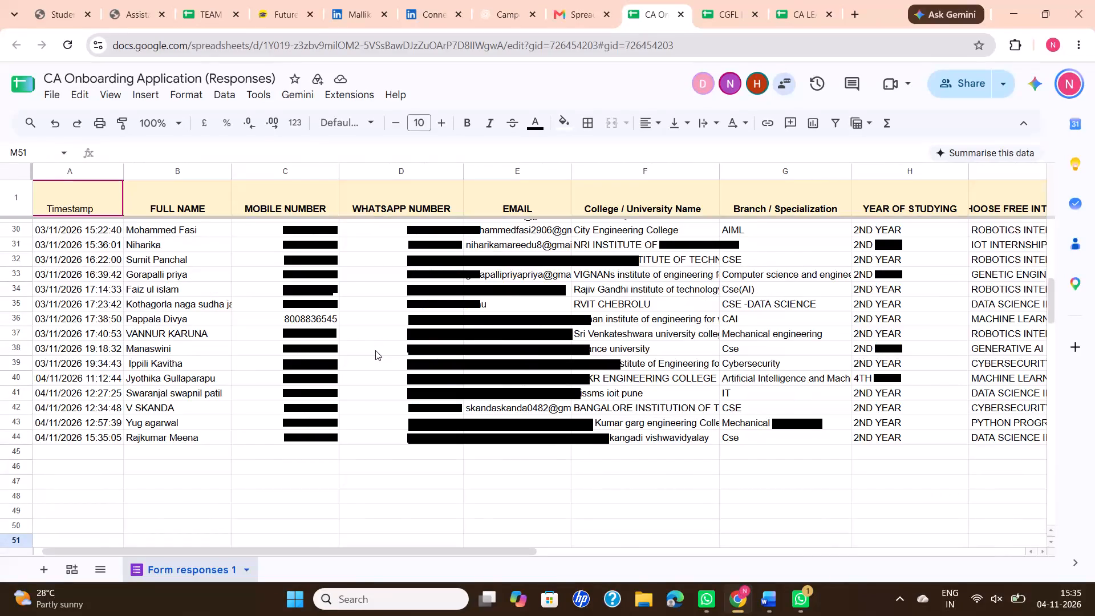
{"action": "left_click", "coordinate": [724, 5]}
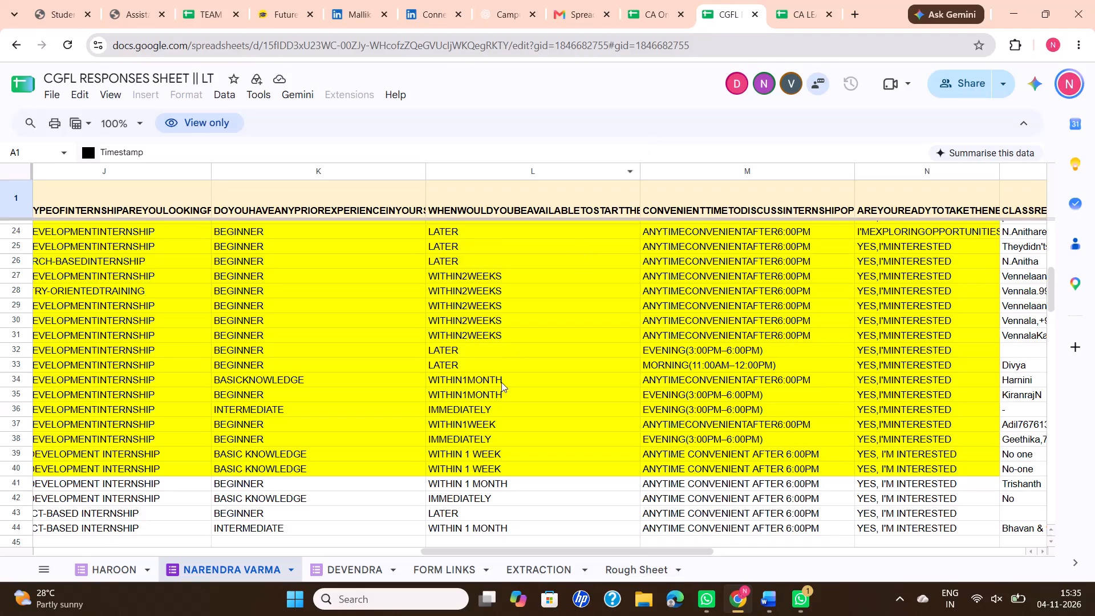
{"action": "scroll", "coordinate": [501, 382], "scroll_direction": "down", "scroll_amount": 1}
{"action": "scroll", "coordinate": [501, 382], "scroll_direction": "right", "scroll_amount": 12}
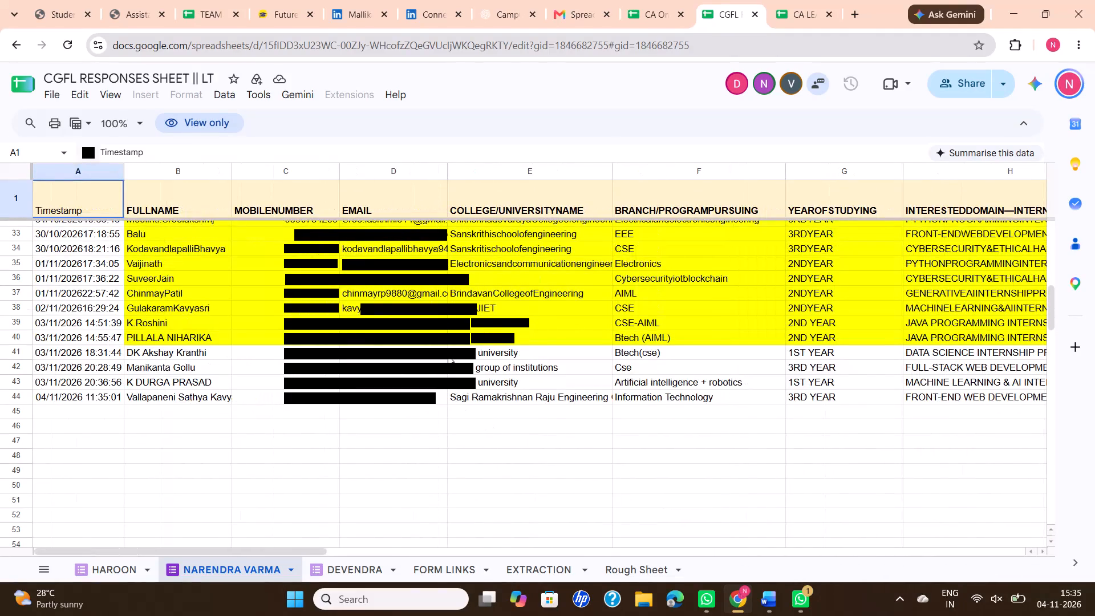
Return to the CA LEADS || LT spreadsheet and set UPDATE 3 for the lead in row 12 to NOT ANSWERED.
{"action": "left_click", "coordinate": [812, 0]}
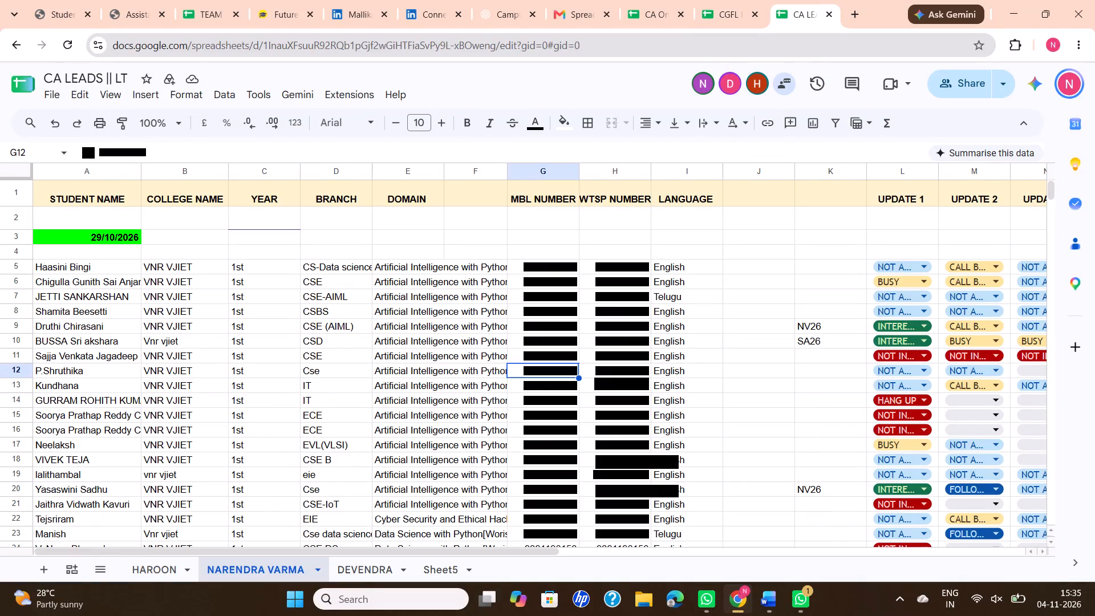
{"action": "scroll", "coordinate": [595, 378], "scroll_direction": "left", "scroll_amount": 2}
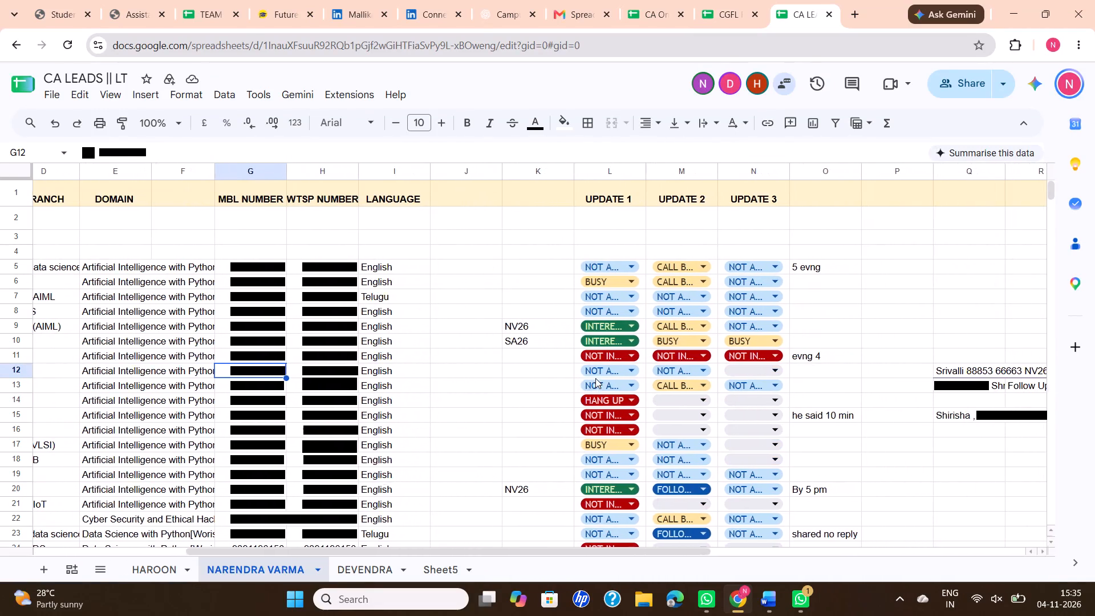
{"action": "left_click", "coordinate": [738, 372]}
{"action": "left_click", "coordinate": [752, 452]}
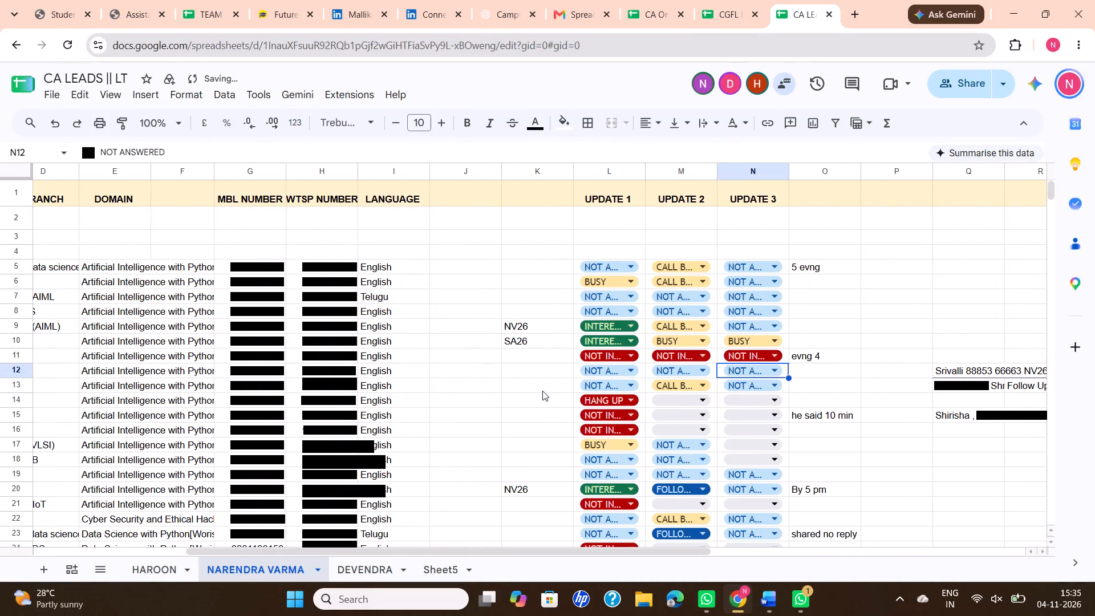
Fill the HANG UP status from UPDATE 1 across UPDATE 2 and UPDATE 3 in row 14.
{"action": "left_click", "coordinate": [643, 404]}
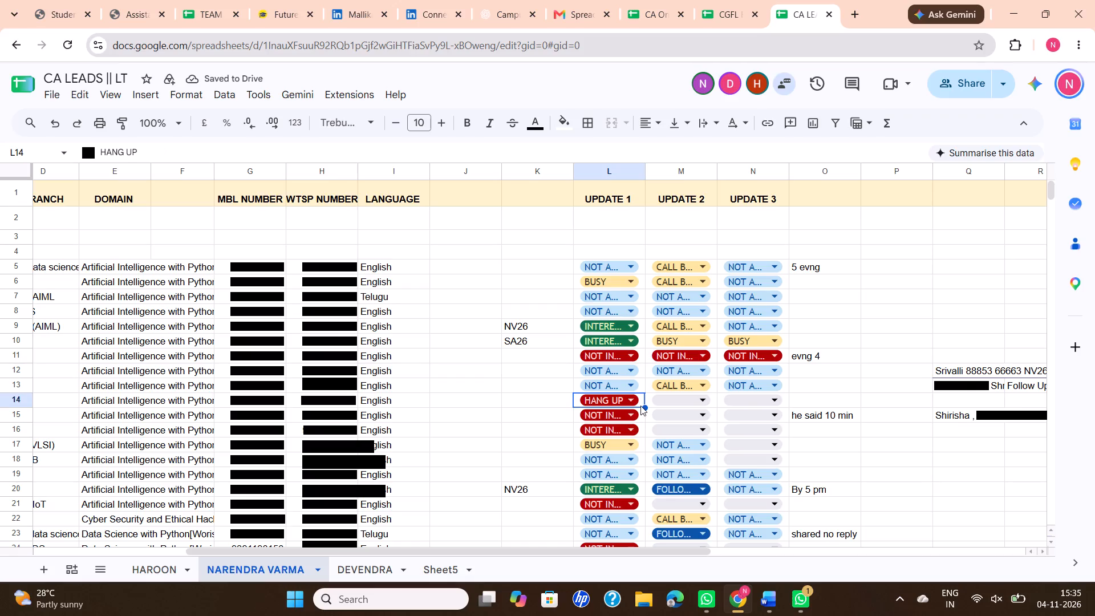
{"action": "left_click_drag", "start_coordinate": [643, 406], "coordinate": [760, 422]}
{"action": "left_click_drag", "start_coordinate": [760, 422], "coordinate": [767, 420]}
Fill the NOT INTERESTED status from UPDATE 1 across UPDATE 2 and UPDATE 3 in rows 15 and 16.
{"action": "left_click", "coordinate": [648, 422]}
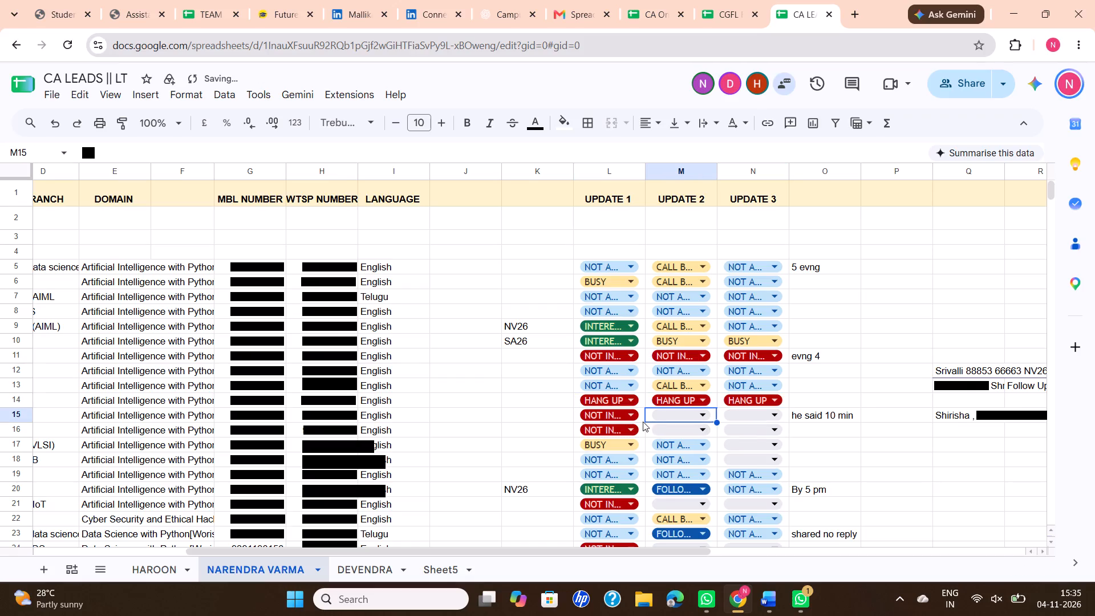
{"action": "left_click", "coordinate": [643, 422]}
{"action": "left_click_drag", "start_coordinate": [647, 422], "coordinate": [756, 418]}
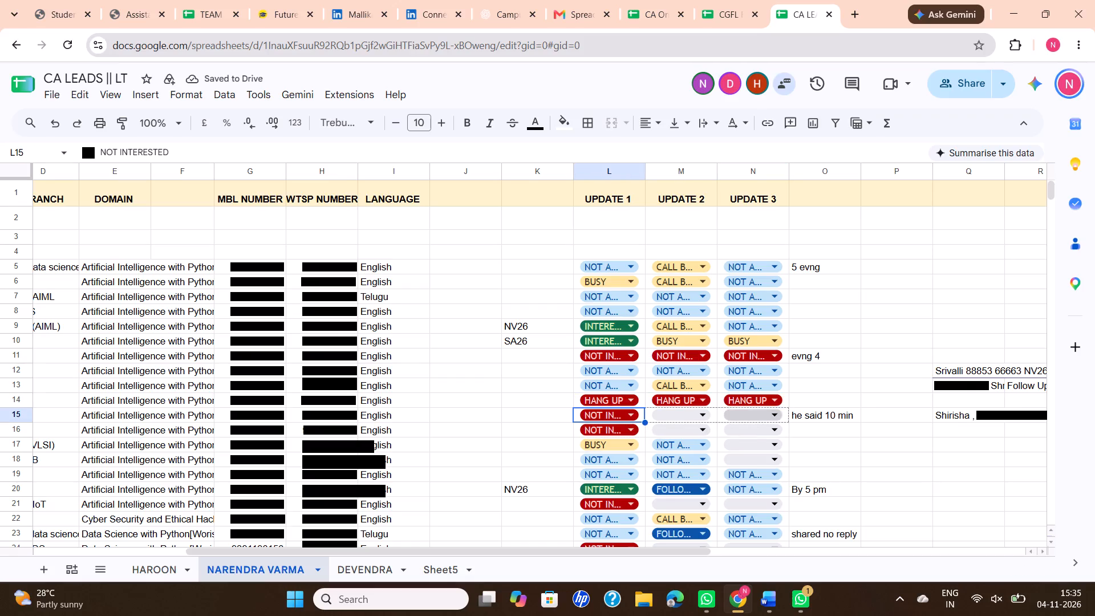
{"action": "left_click_drag", "start_coordinate": [756, 418], "coordinate": [757, 417]}
{"action": "left_click", "coordinate": [643, 435]}
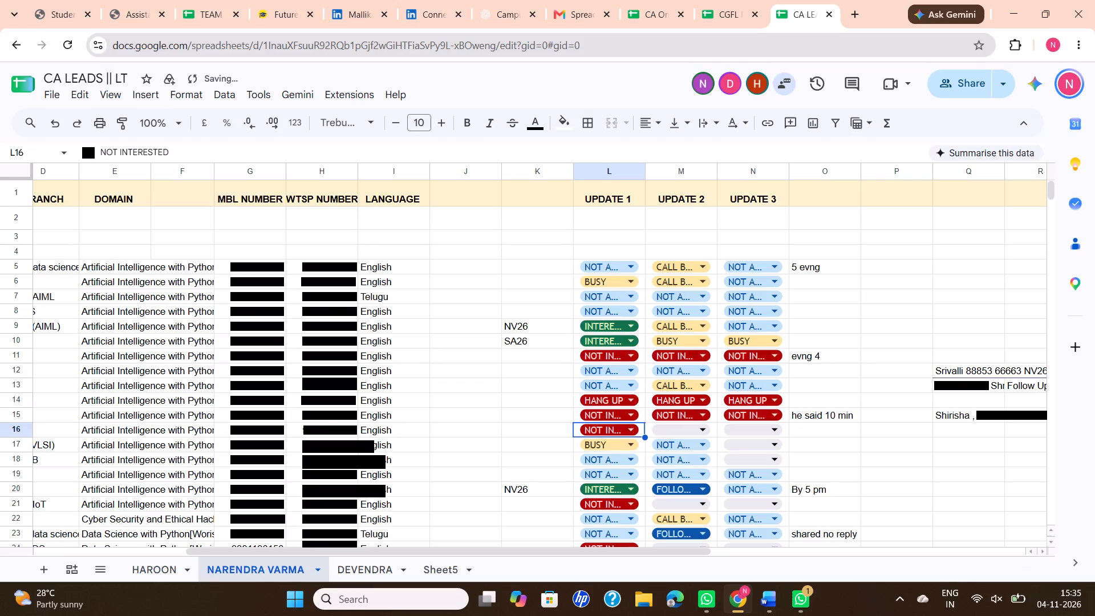
{"action": "left_click_drag", "start_coordinate": [643, 435], "coordinate": [784, 429]}
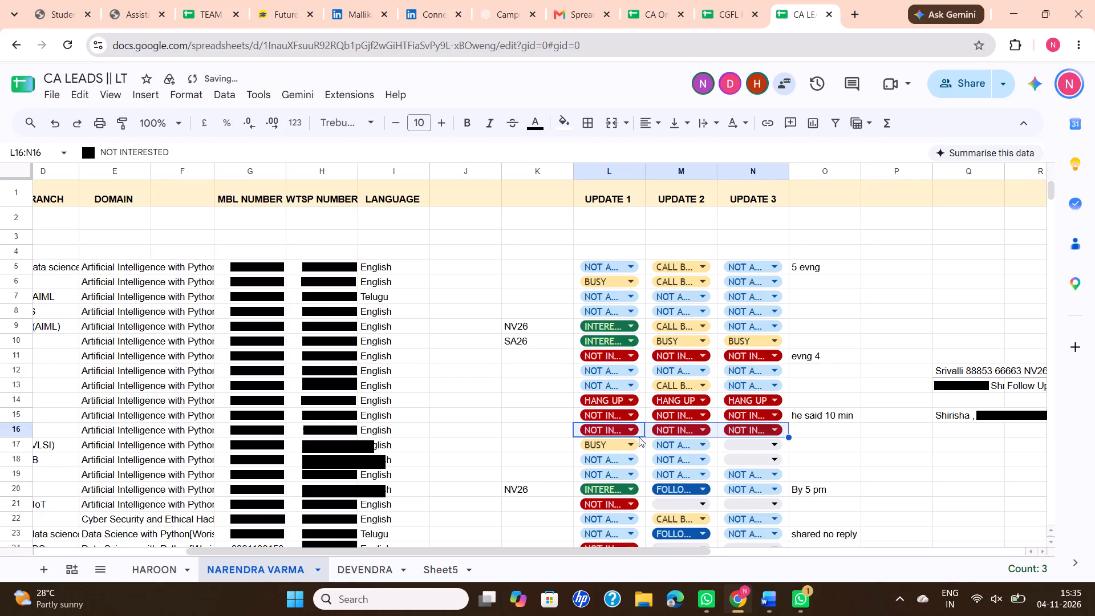
{"action": "left_click", "coordinate": [538, 424]}
Look up the mobile number of the lead in row 17 and set that row's UPDATE 3 to NOT ANSWERED.
{"action": "scroll", "coordinate": [538, 424], "scroll_direction": "down", "scroll_amount": 1}
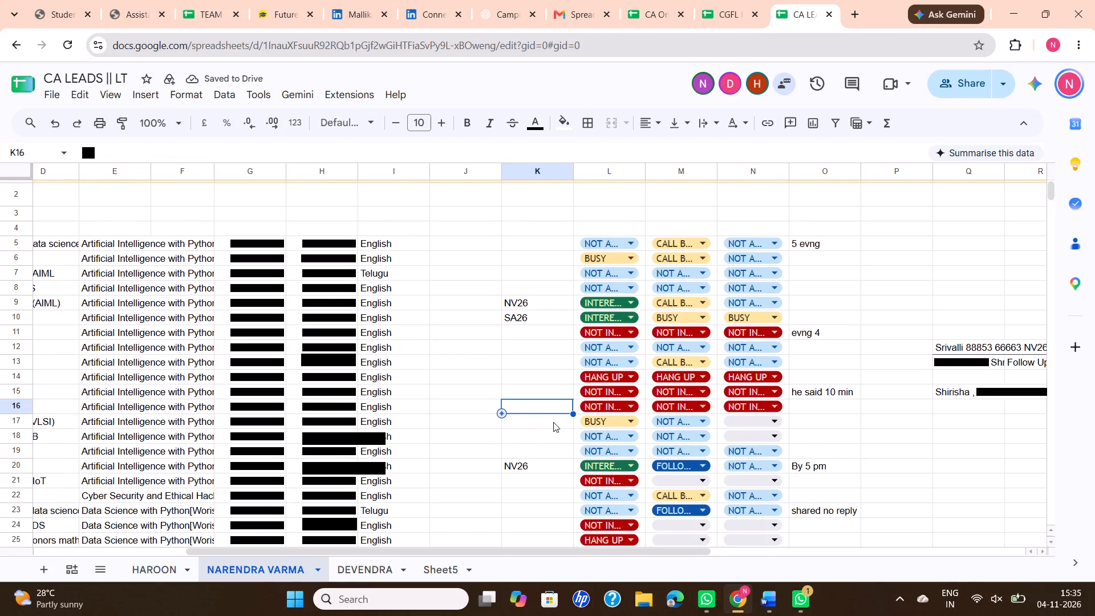
{"action": "left_click", "coordinate": [551, 422]}
{"action": "scroll", "coordinate": [551, 422], "scroll_direction": "right", "scroll_amount": 3}
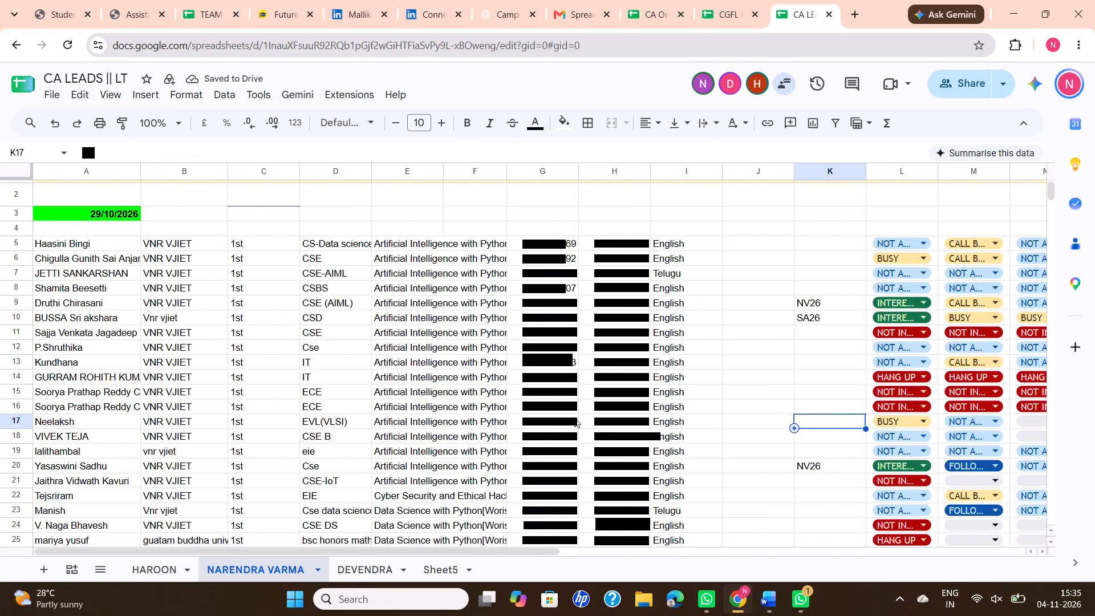
{"action": "left_click", "coordinate": [555, 418]}
{"action": "scroll", "coordinate": [608, 433], "scroll_direction": "down", "scroll_amount": 1}
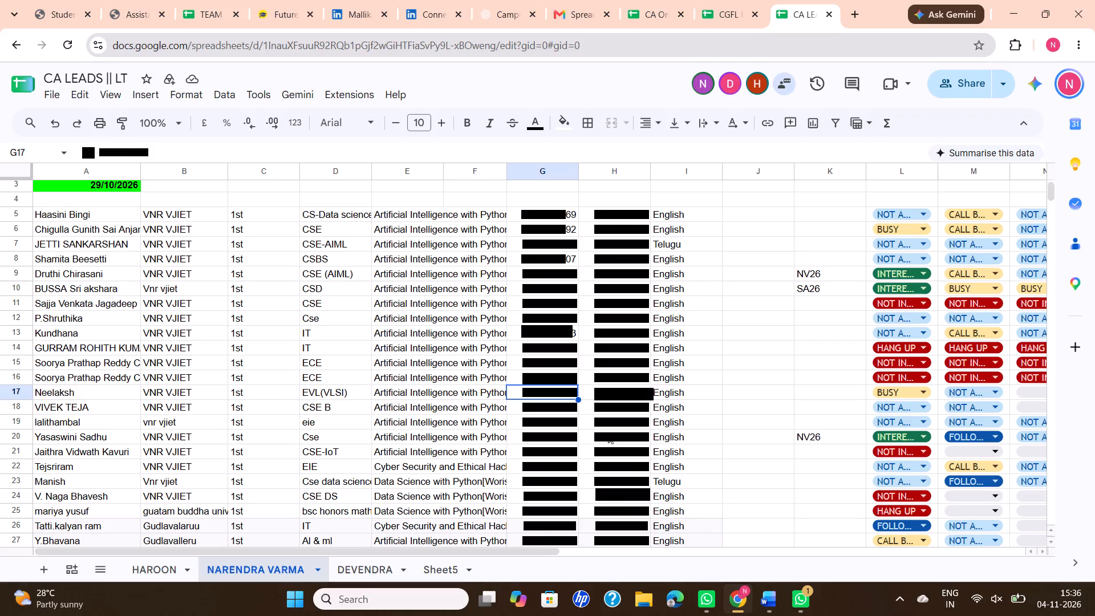
{"action": "scroll", "coordinate": [700, 401], "scroll_direction": "left", "scroll_amount": 3}
{"action": "left_click", "coordinate": [794, 388]}
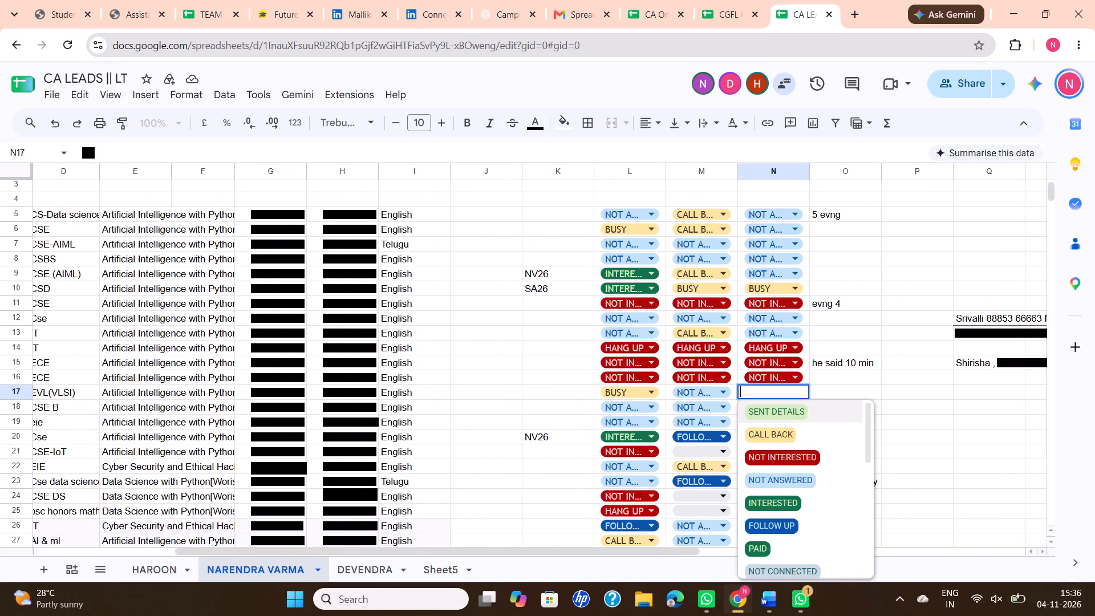
{"action": "left_click", "coordinate": [774, 472]}
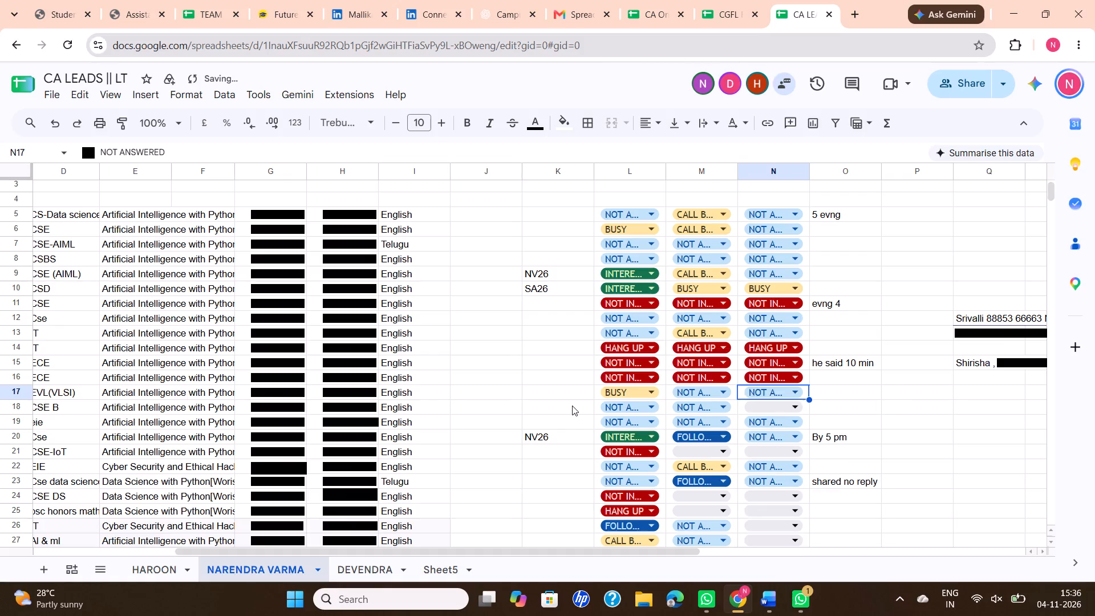
Go to the lead in row 18 and select its mobile number cell.
{"action": "left_click", "coordinate": [572, 406]}
{"action": "left_click", "coordinate": [572, 406]}
{"action": "scroll", "coordinate": [572, 406], "scroll_direction": "right", "scroll_amount": 3}
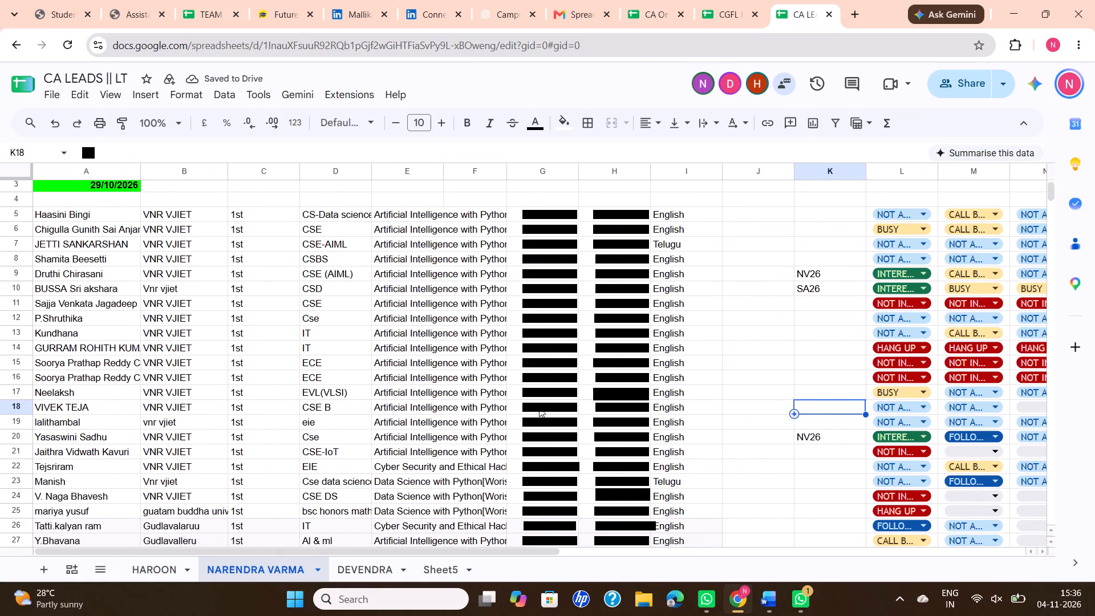
{"action": "left_click", "coordinate": [539, 407]}
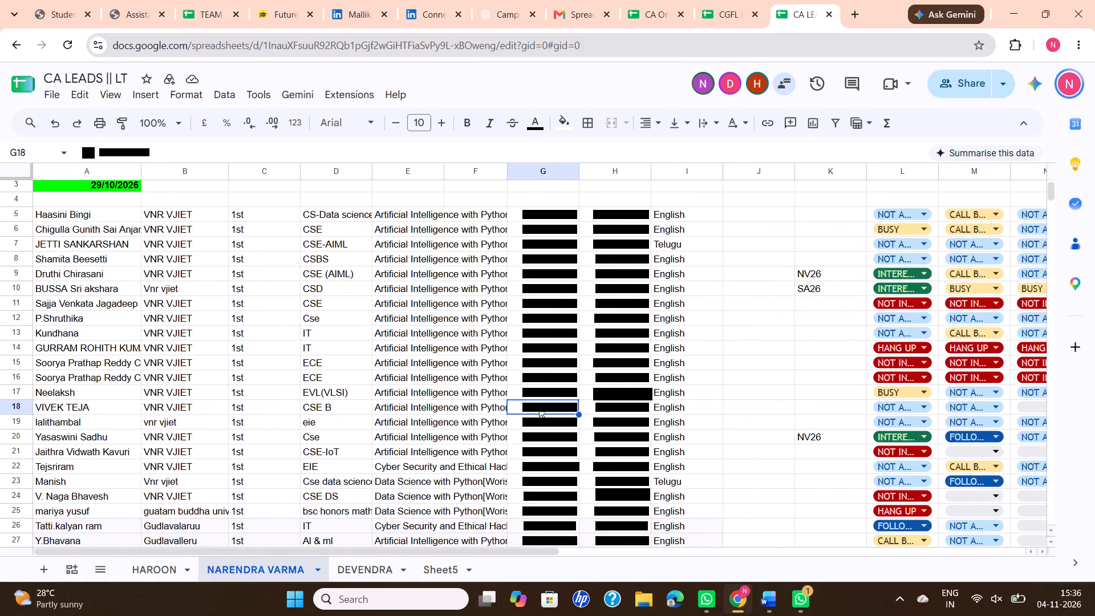
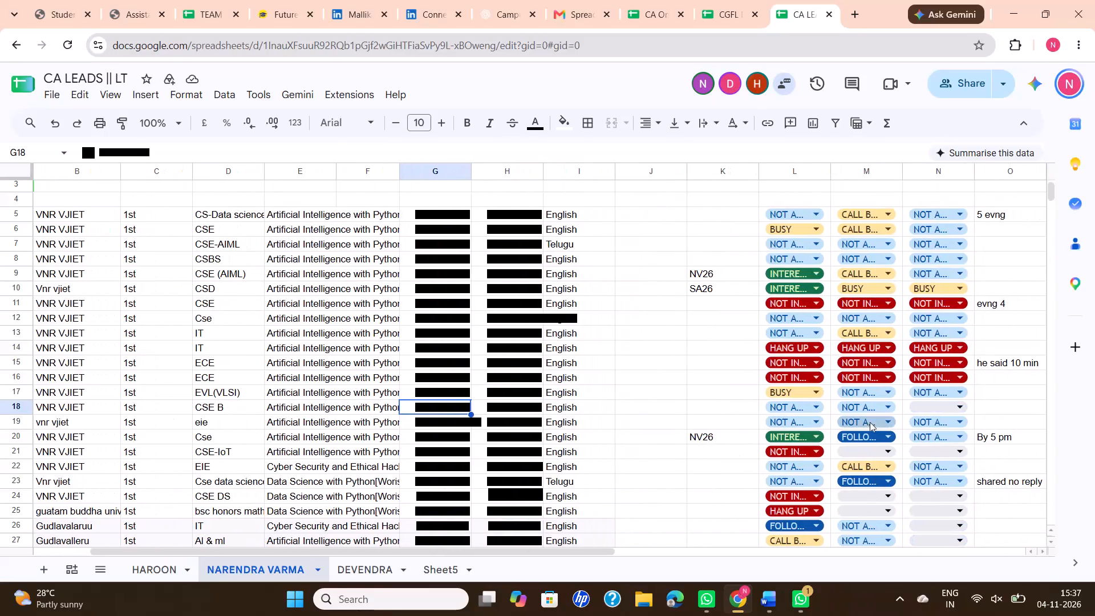
Set UPDATE 3 to NOT ANSWERED for the lead in row 18.
{"action": "left_click", "coordinate": [929, 403]}
{"action": "left_click", "coordinate": [925, 489]}
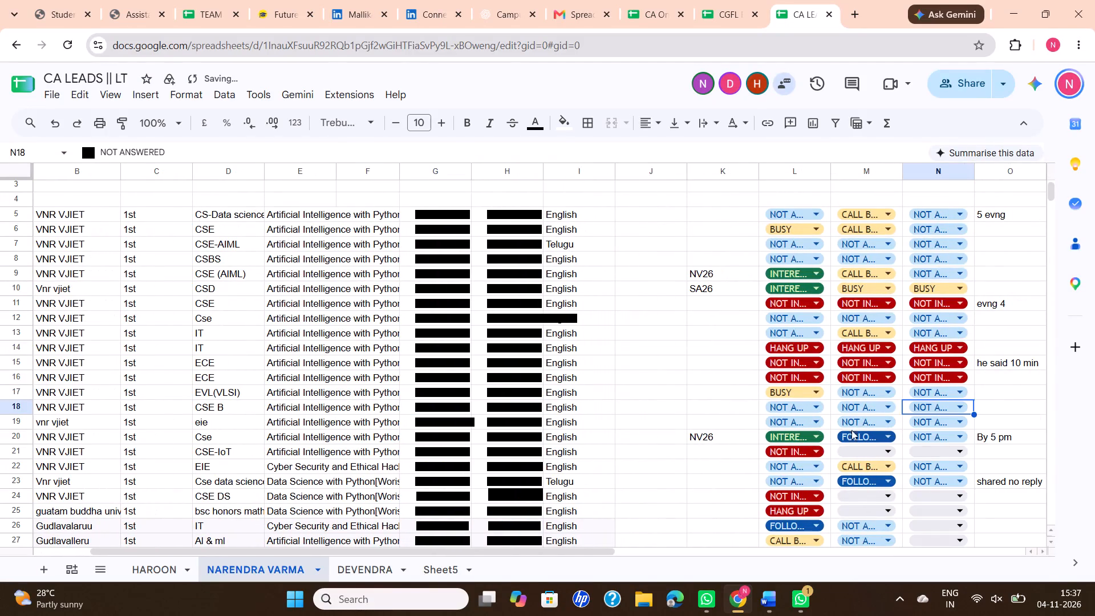
Fill the NOT INTERESTED status from UPDATE 1 in row 21 across UPDATE 2, UPDATE 3 and column O.
{"action": "left_click", "coordinate": [827, 452]}
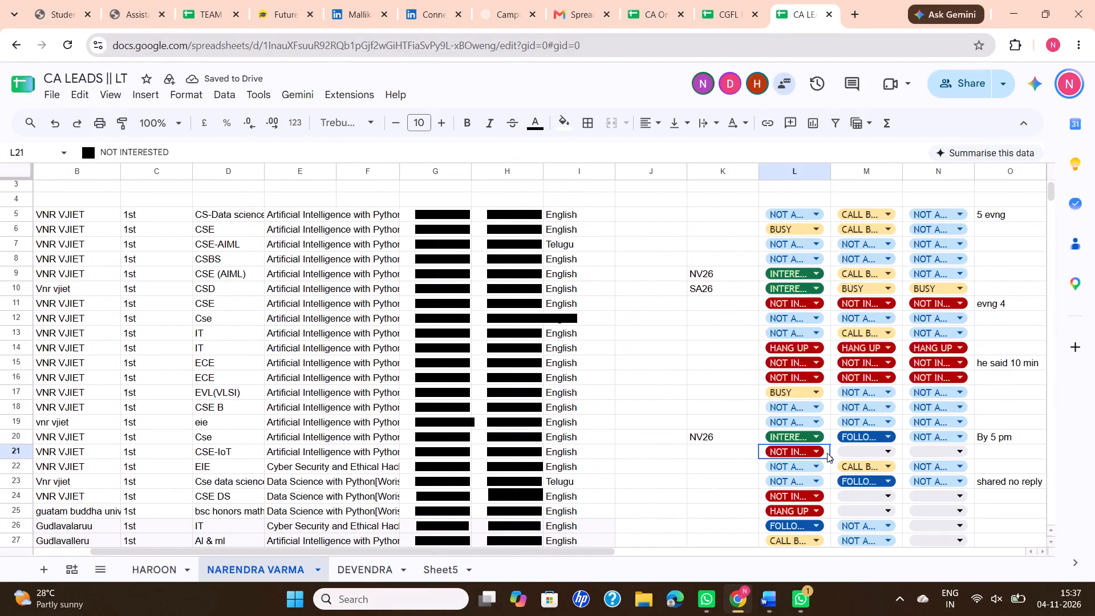
{"action": "left_click_drag", "start_coordinate": [830, 457], "coordinate": [1005, 456]}
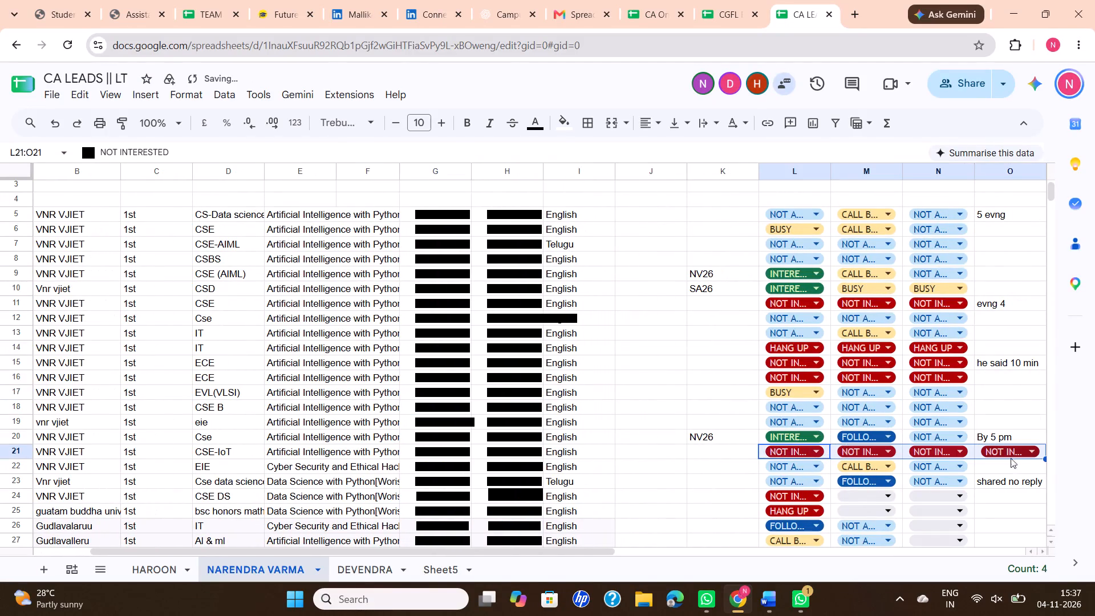
Clear the extra NOT INTERESTED status from column O in row 21 by filling it from the empty cell below.
{"action": "scroll", "coordinate": [1035, 461], "scroll_direction": "left", "scroll_amount": 1}
{"action": "left_click_drag", "start_coordinate": [941, 457], "coordinate": [871, 457]}
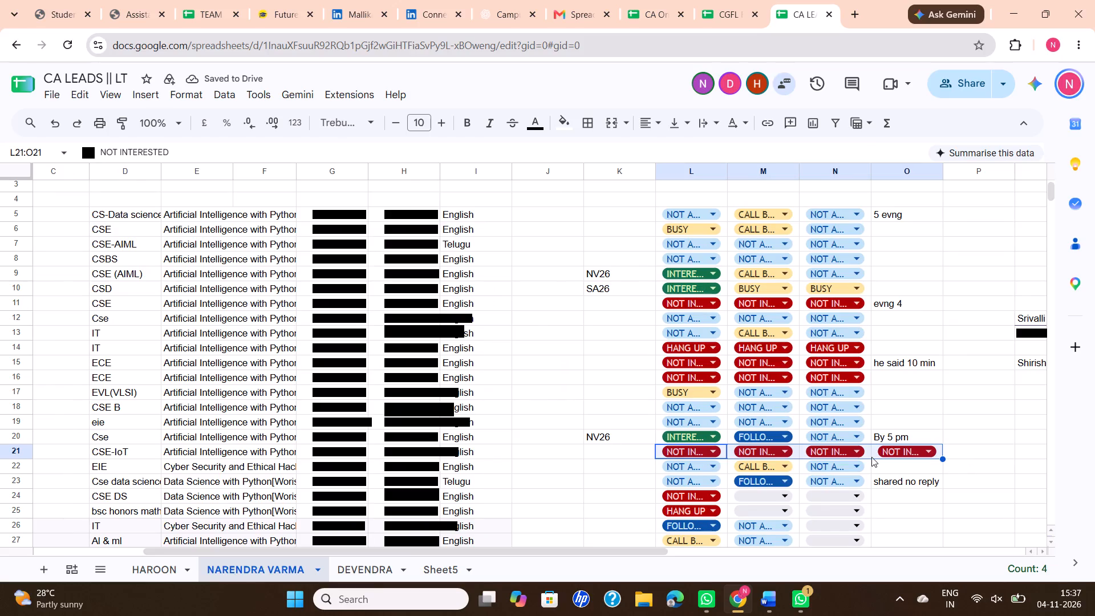
{"action": "left_click", "coordinate": [967, 444]}
{"action": "left_click_drag", "start_coordinate": [963, 452], "coordinate": [963, 457]}
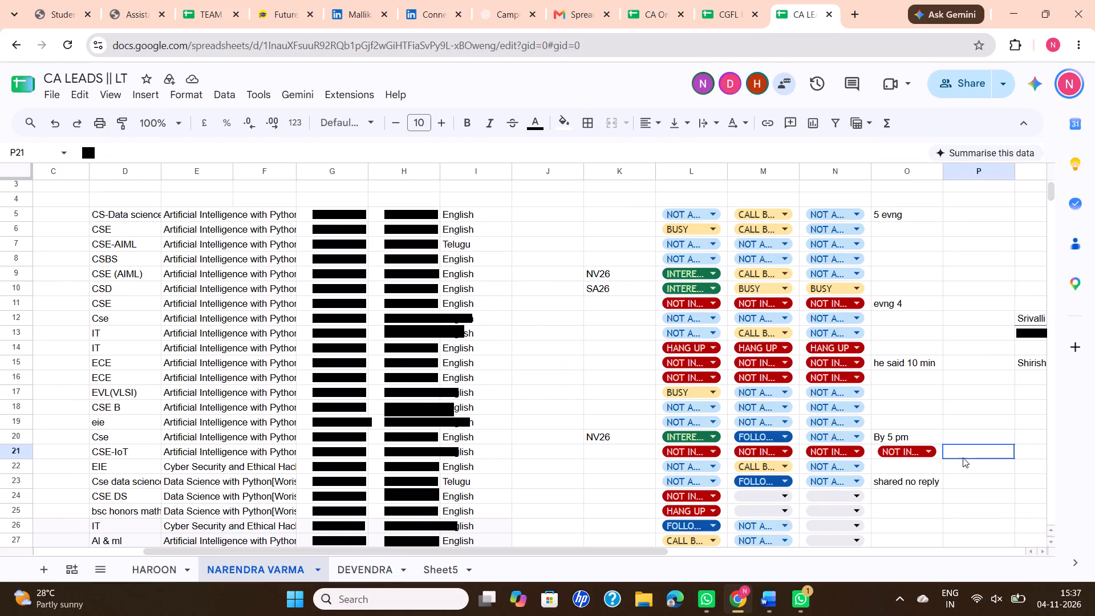
{"action": "left_click_drag", "start_coordinate": [963, 457], "coordinate": [944, 460]}
{"action": "left_click", "coordinate": [953, 459]}
{"action": "left_click_drag", "start_coordinate": [927, 463], "coordinate": [940, 469]}
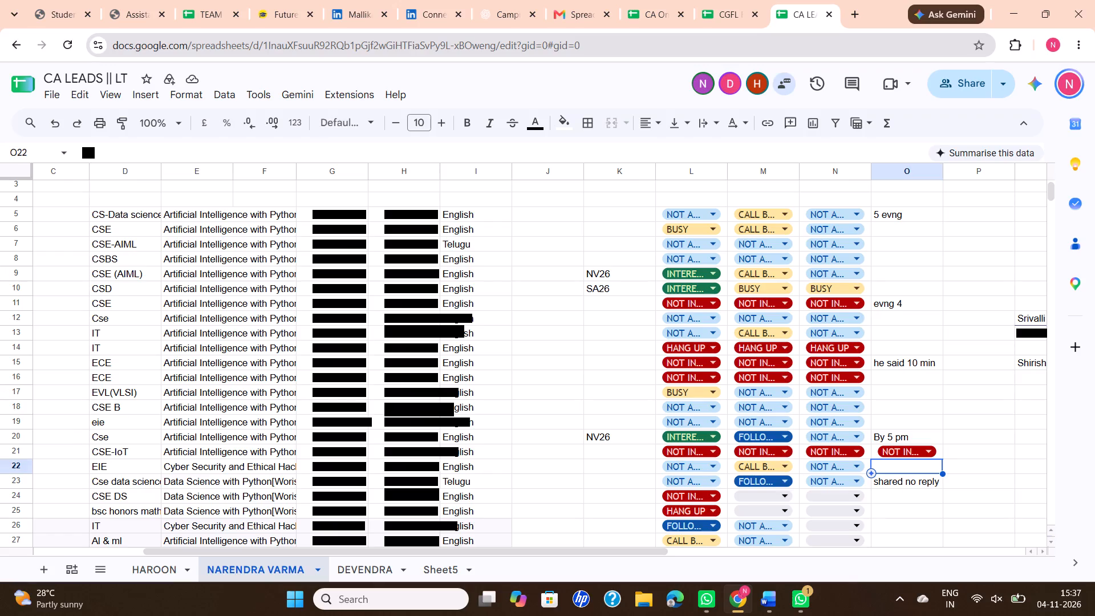
{"action": "left_click_drag", "start_coordinate": [940, 471], "coordinate": [938, 452]}
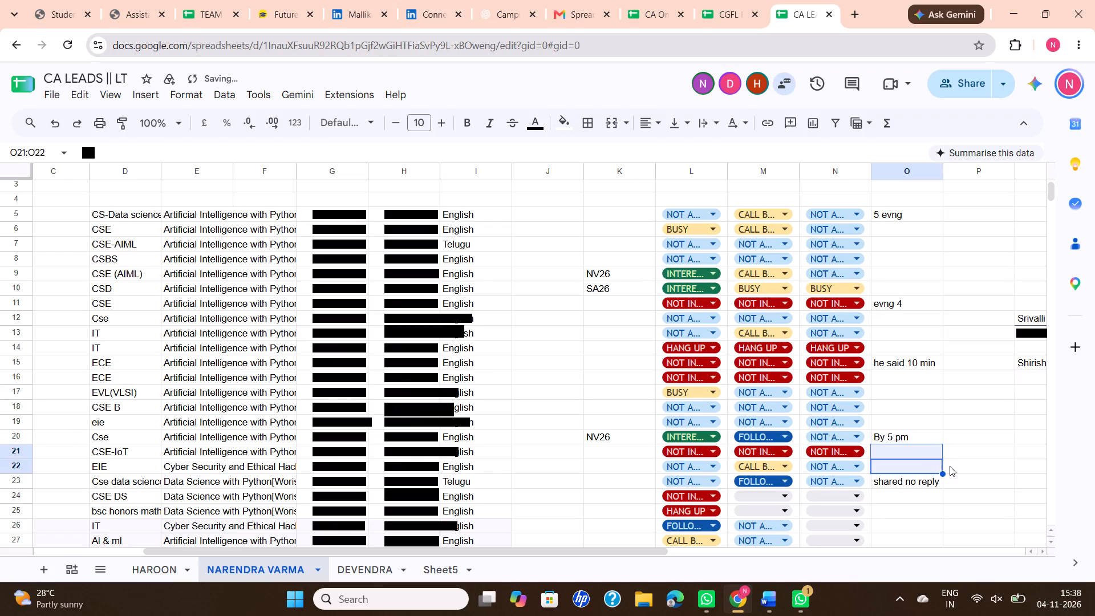
{"action": "left_click", "coordinate": [950, 466]}
Go to the lead in row 22 and select its mobile number cell in column G.
{"action": "scroll", "coordinate": [898, 463], "scroll_direction": "right", "scroll_amount": 1}
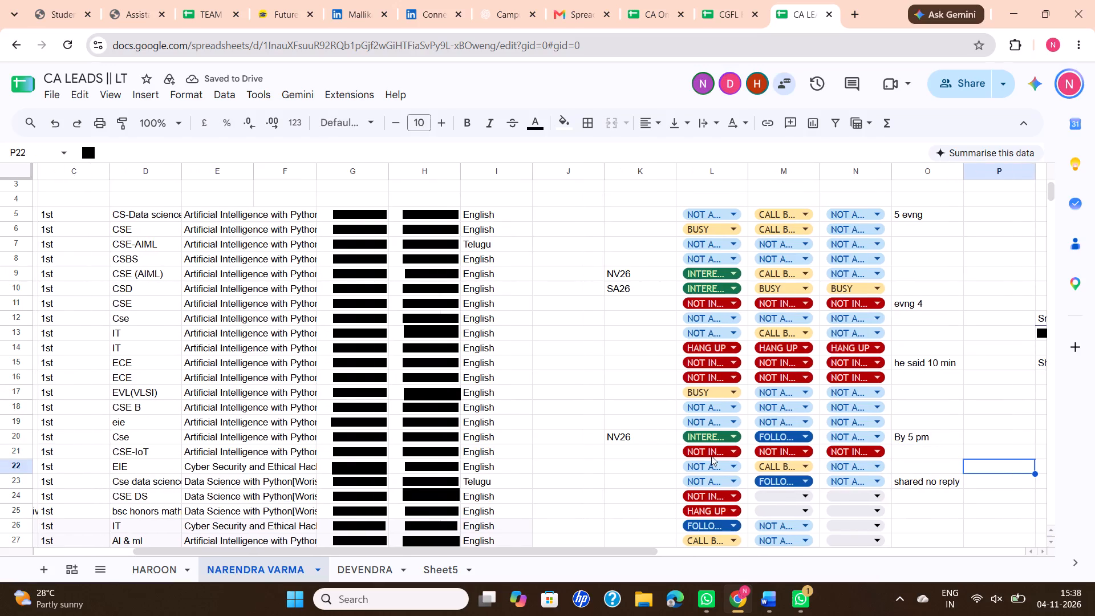
{"action": "left_click", "coordinate": [640, 467]}
{"action": "scroll", "coordinate": [640, 467], "scroll_direction": "right", "scroll_amount": 4}
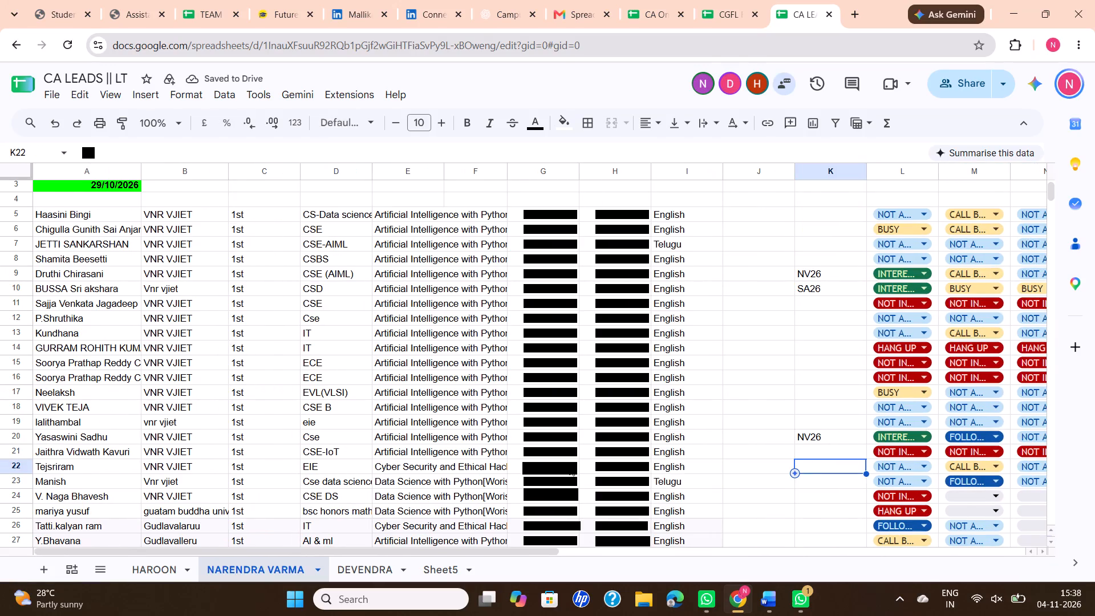
{"action": "left_click", "coordinate": [540, 465]}
{"action": "scroll", "coordinate": [540, 465], "scroll_direction": "down", "scroll_amount": 1}
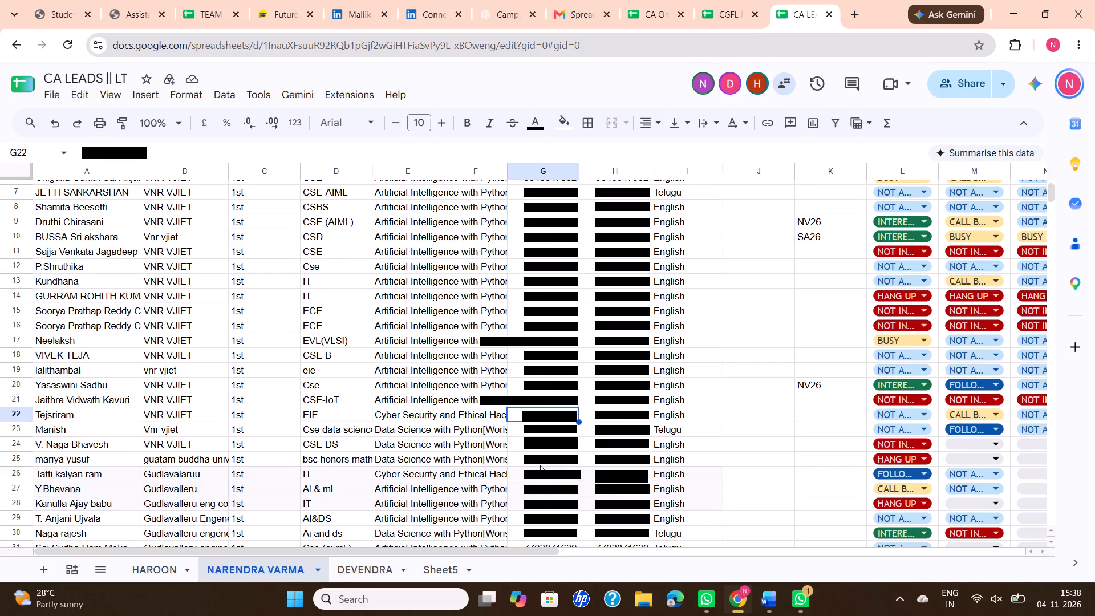
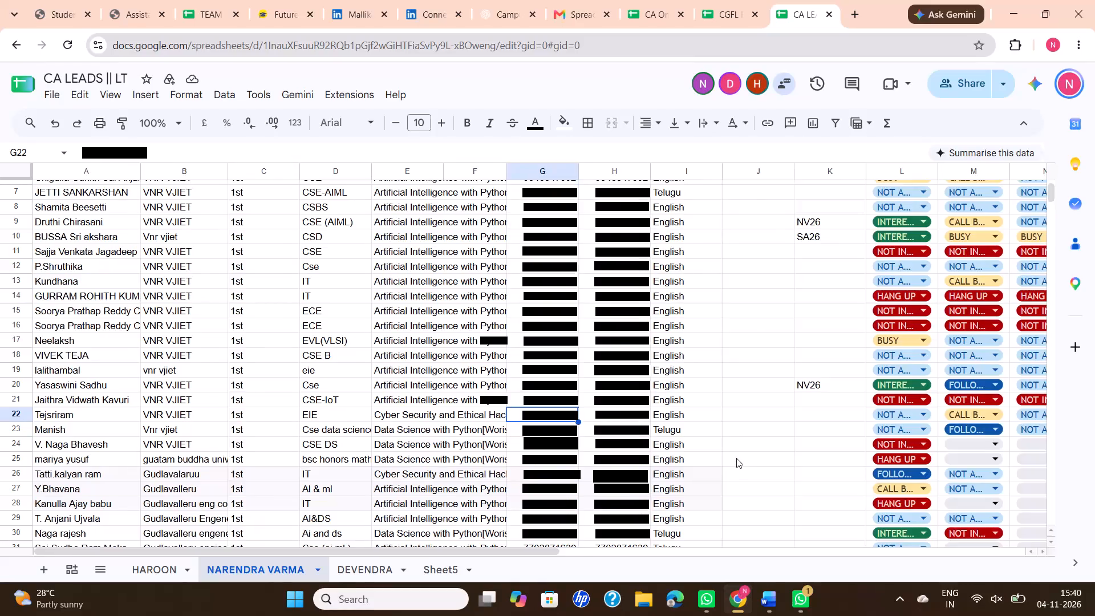
Go to the lead in row 23 and select its mobile number cell in column G.
{"action": "scroll", "coordinate": [764, 408], "scroll_direction": "left", "scroll_amount": 1}
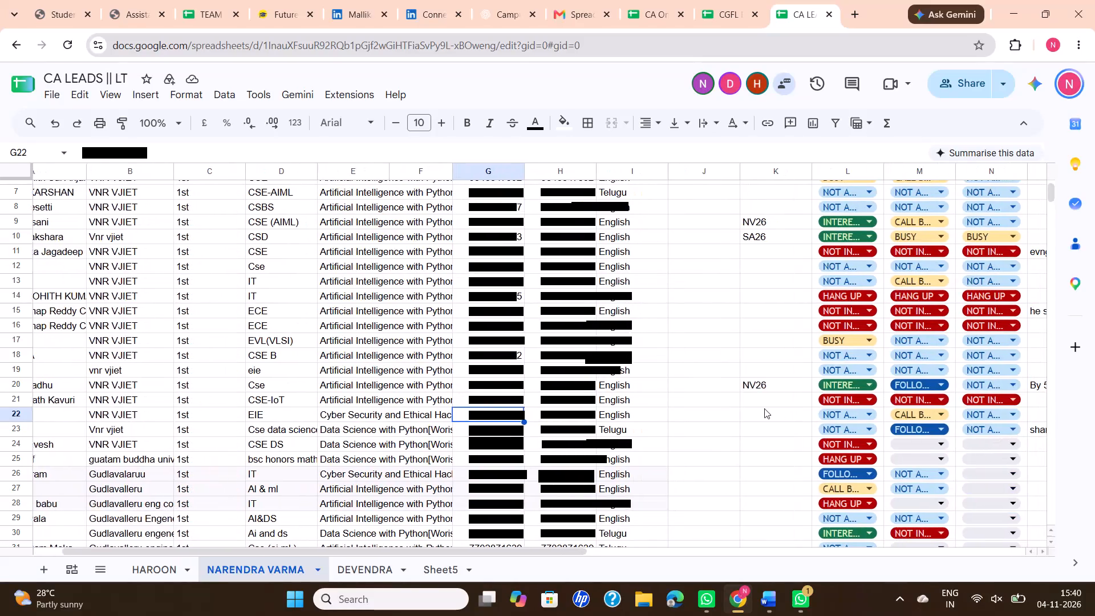
{"action": "scroll", "coordinate": [764, 408], "scroll_direction": "left", "scroll_amount": 1}
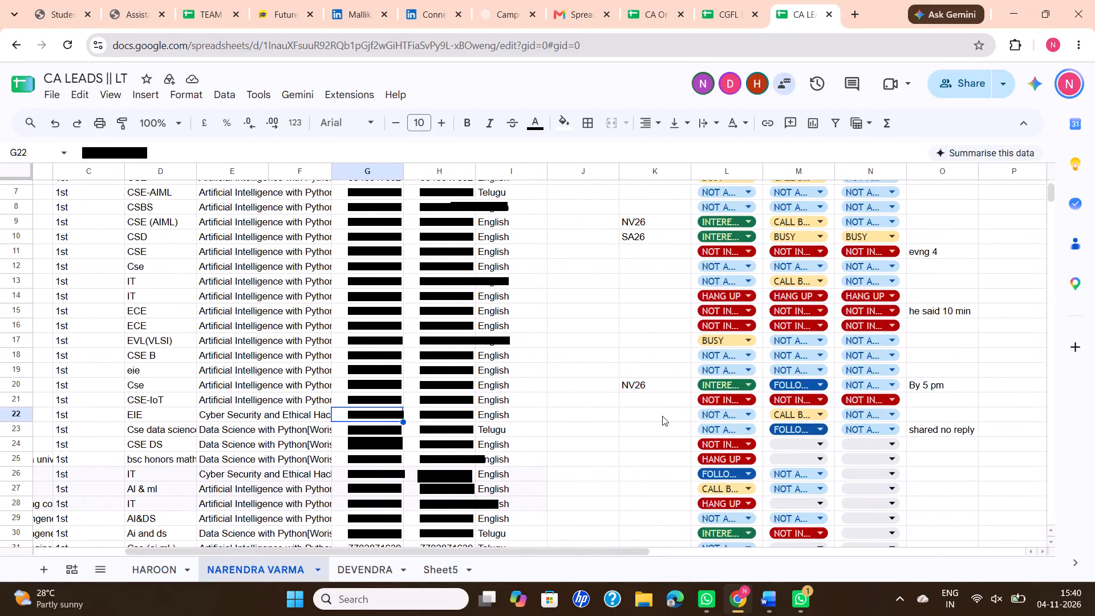
{"action": "left_click", "coordinate": [692, 429]}
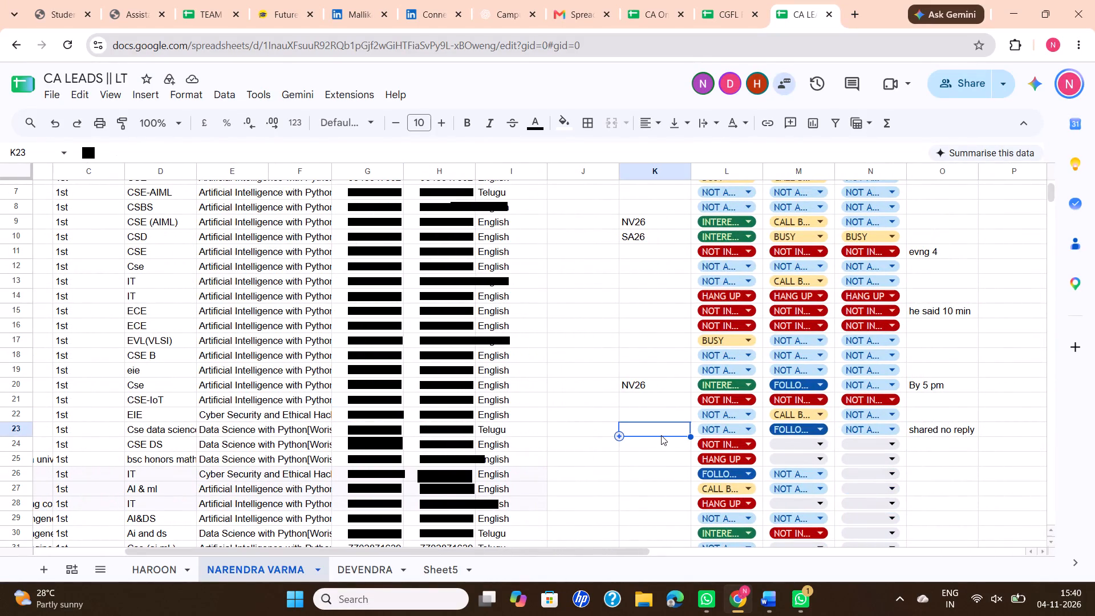
{"action": "scroll", "coordinate": [661, 435], "scroll_direction": "right", "scroll_amount": 2}
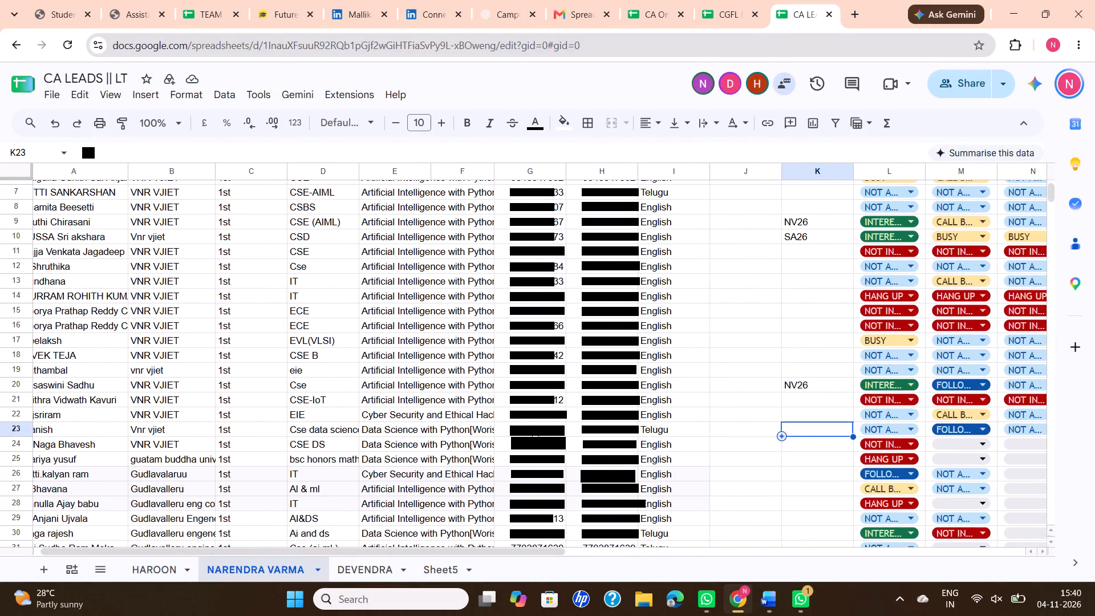
{"action": "left_click", "coordinate": [532, 430]}
{"action": "scroll", "coordinate": [532, 430], "scroll_direction": "right", "scroll_amount": 2}
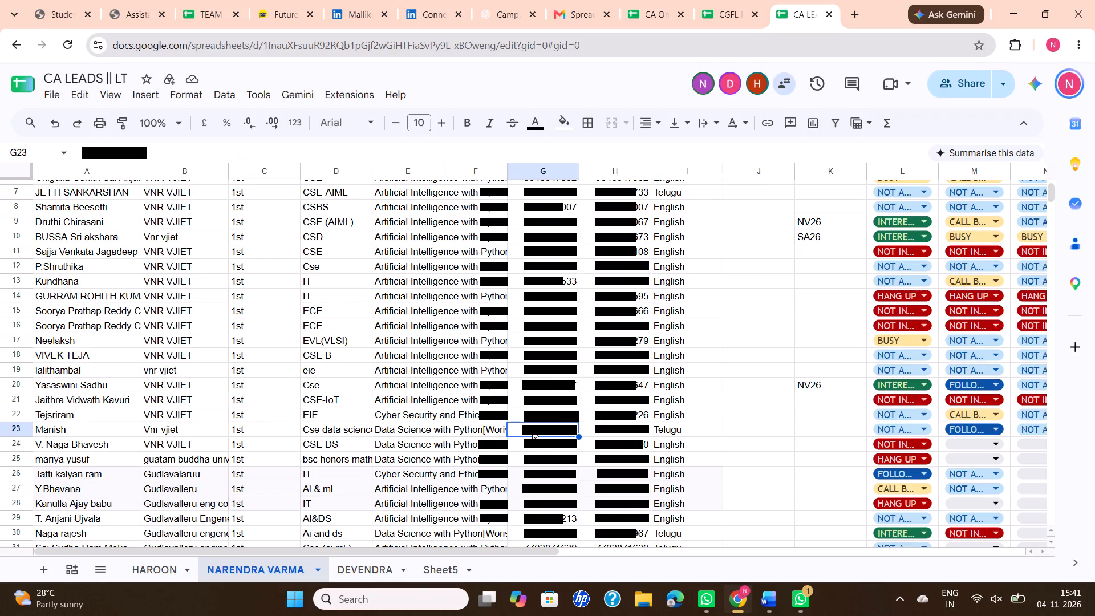
Fill the HANG UP status from UPDATE 1 in row 25 across UPDATE 2 and UPDATE 3.
{"action": "scroll", "coordinate": [658, 439], "scroll_direction": "left", "scroll_amount": 1}
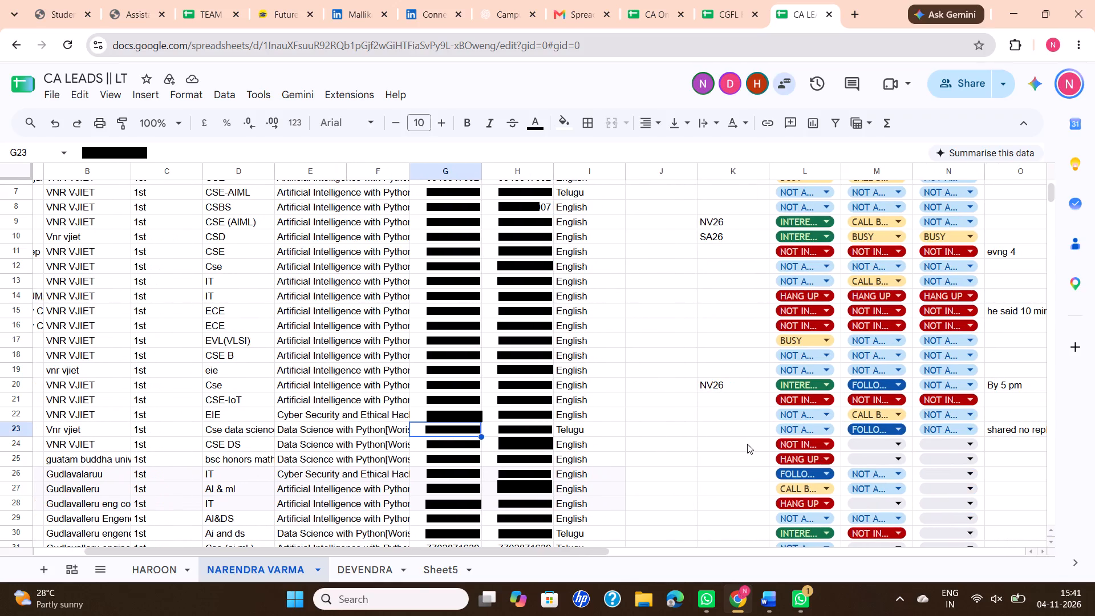
{"action": "left_click", "coordinate": [747, 444]}
{"action": "scroll", "coordinate": [747, 444], "scroll_direction": "down", "scroll_amount": 1}
{"action": "left_click", "coordinate": [839, 401]}
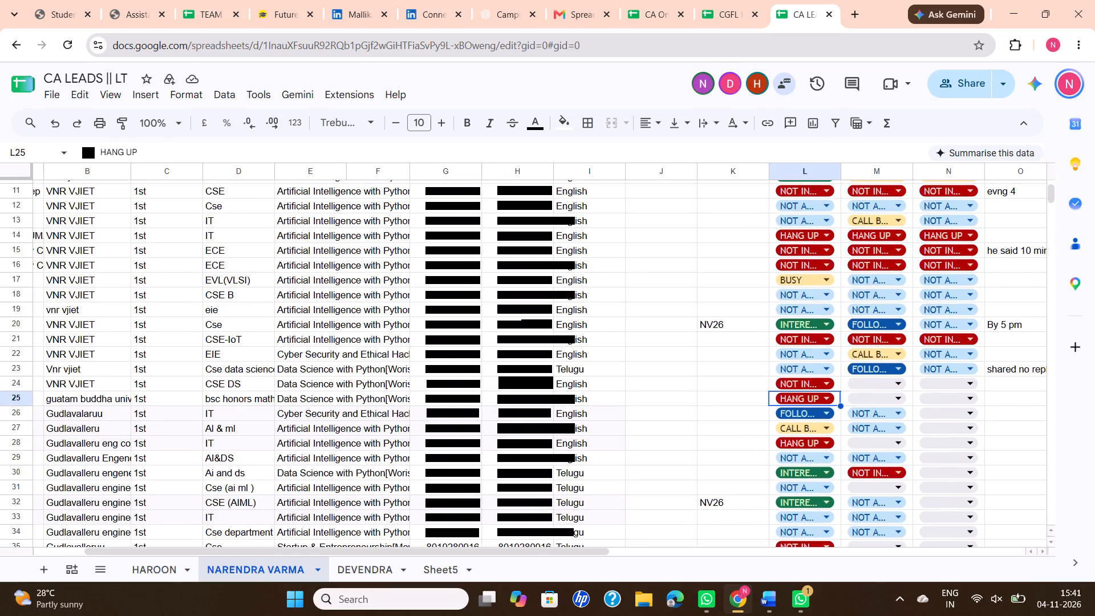
{"action": "left_click_drag", "start_coordinate": [840, 404], "coordinate": [975, 395]}
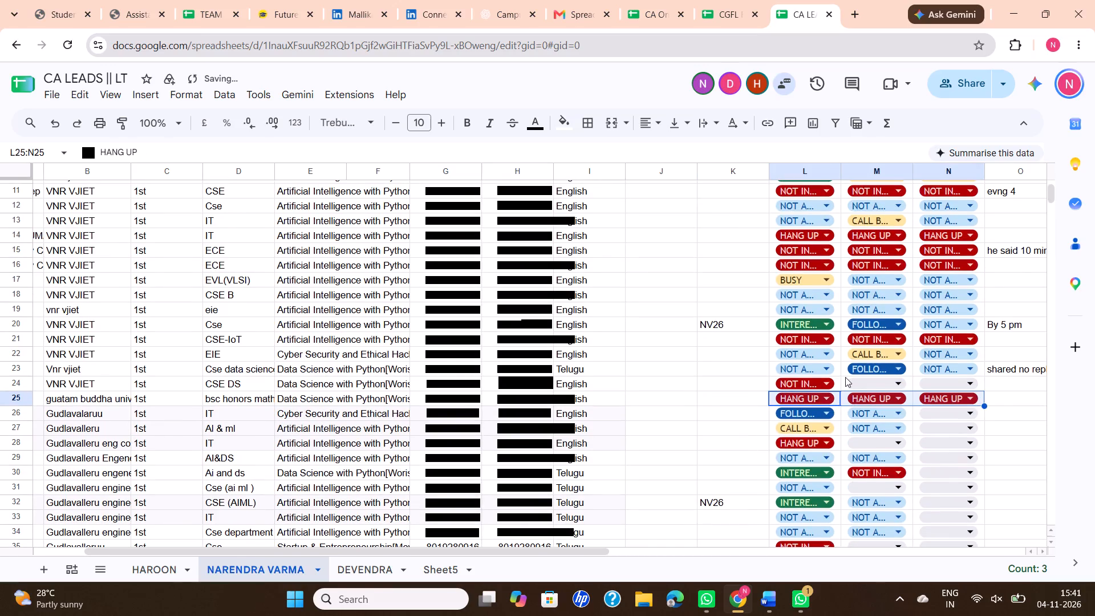
Fill the NOT INTERESTED status across UPDATE 1, UPDATE 2 and UPDATE 3 for the lead in row 24.
{"action": "left_click", "coordinate": [841, 379]}
{"action": "left_click_drag", "start_coordinate": [839, 387], "coordinate": [949, 381]}
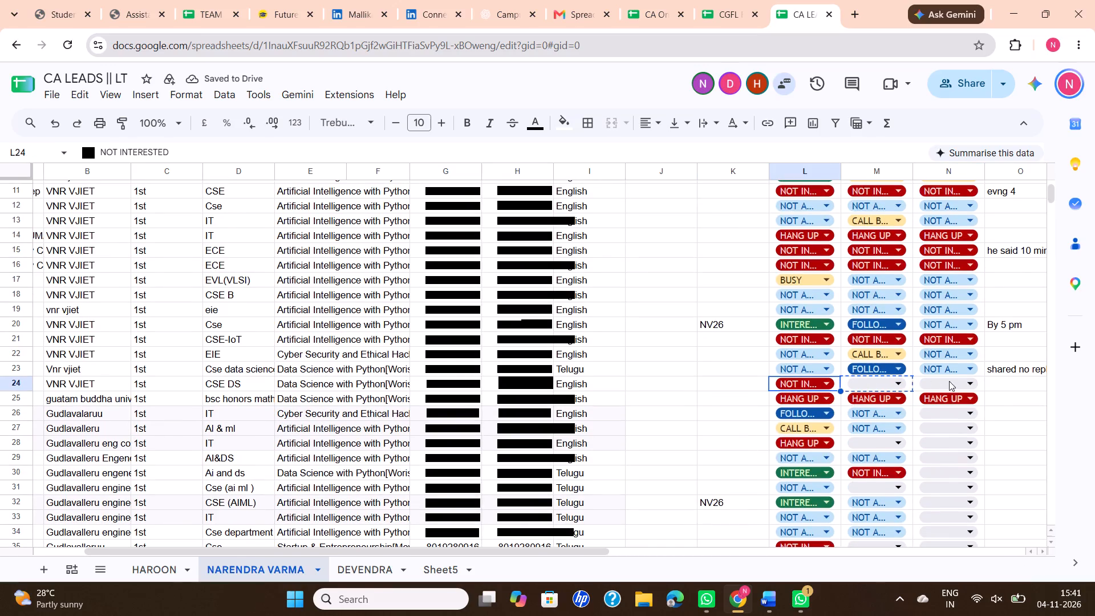
{"action": "left_click_drag", "start_coordinate": [949, 381], "coordinate": [955, 381]}
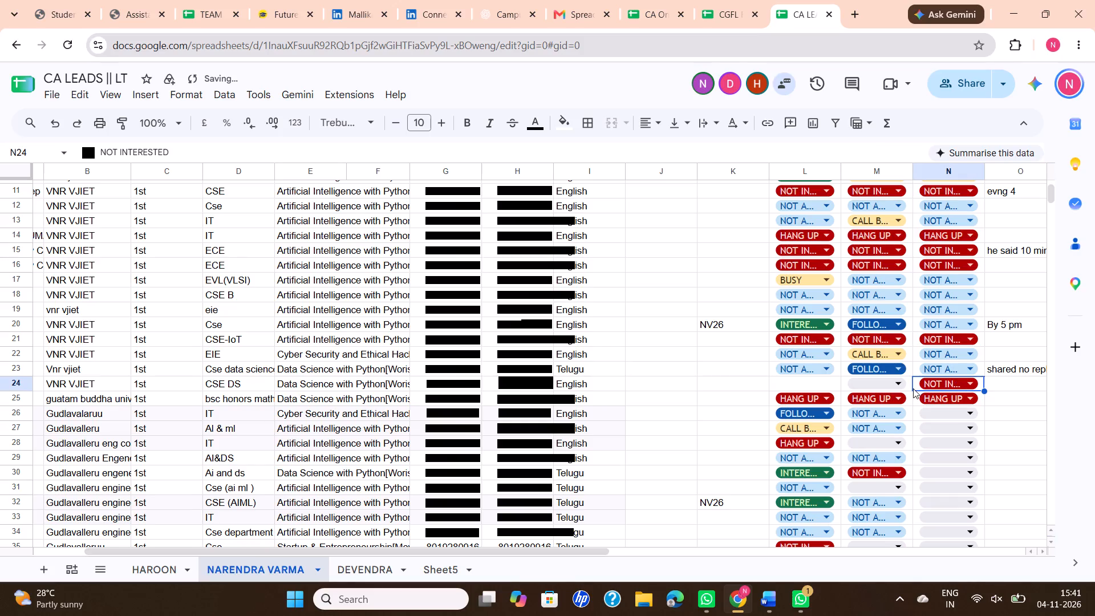
{"action": "left_click_drag", "start_coordinate": [984, 390], "coordinate": [799, 382]}
Look up the mobile number of the lead in row 26 and set its UPDATE 3 status to BUSY.
{"action": "left_click", "coordinate": [763, 415]}
{"action": "scroll", "coordinate": [763, 415], "scroll_direction": "right", "scroll_amount": 1}
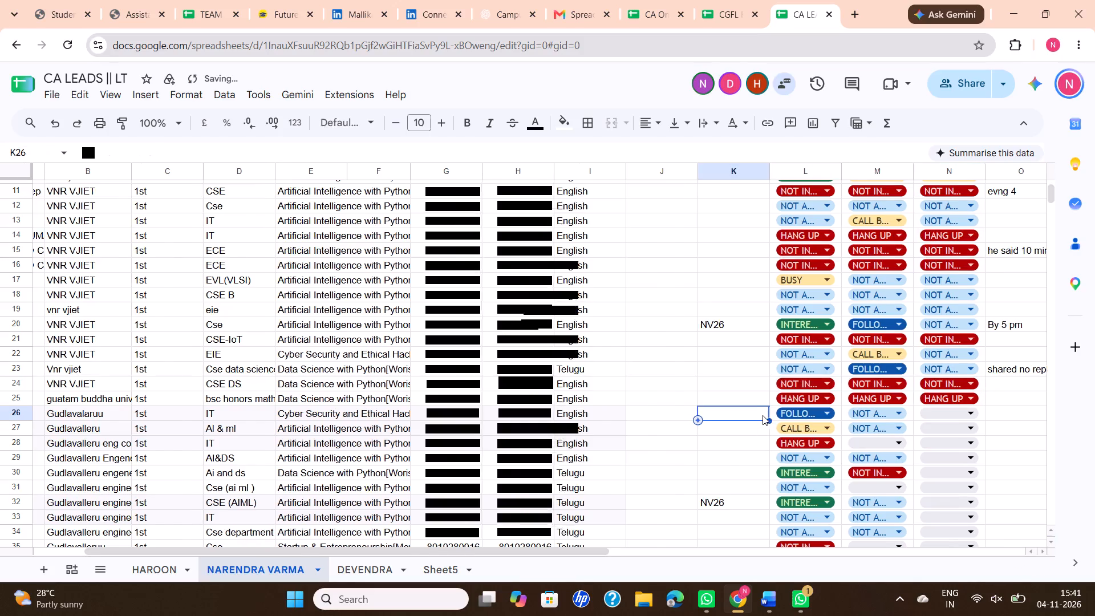
{"action": "scroll", "coordinate": [763, 415], "scroll_direction": "right", "scroll_amount": 1}
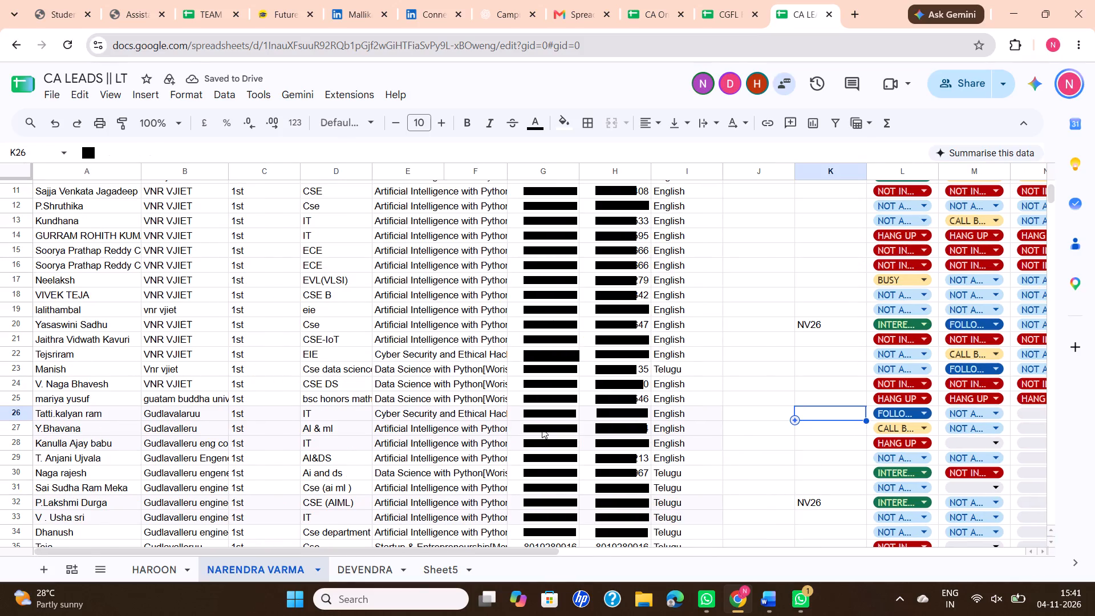
{"action": "left_click", "coordinate": [558, 415]}
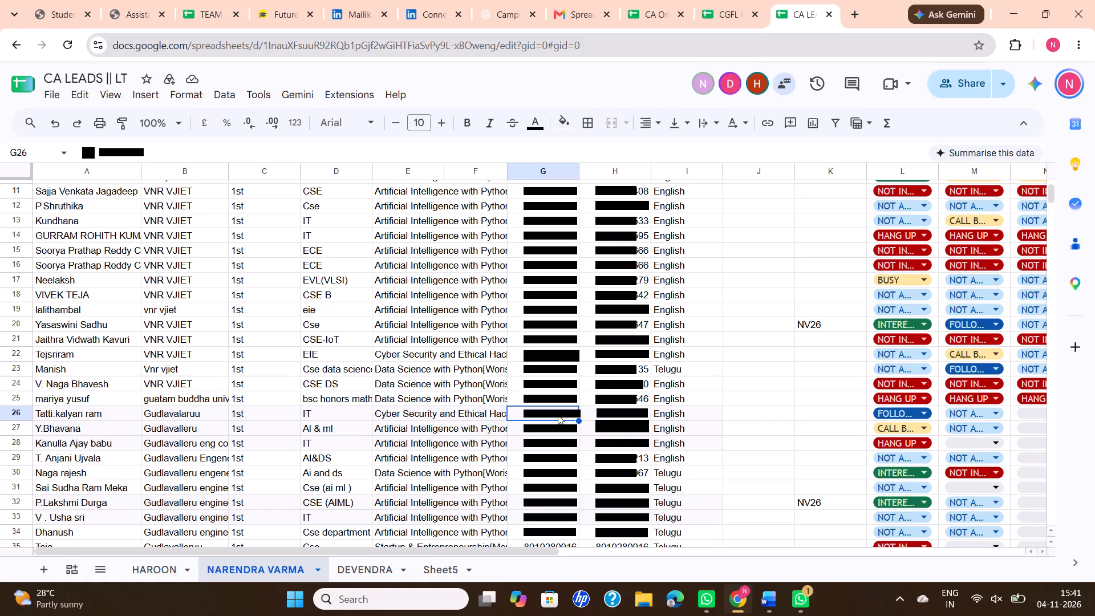
{"action": "scroll", "coordinate": [697, 410], "scroll_direction": "left", "scroll_amount": 3}
{"action": "left_click", "coordinate": [717, 415]}
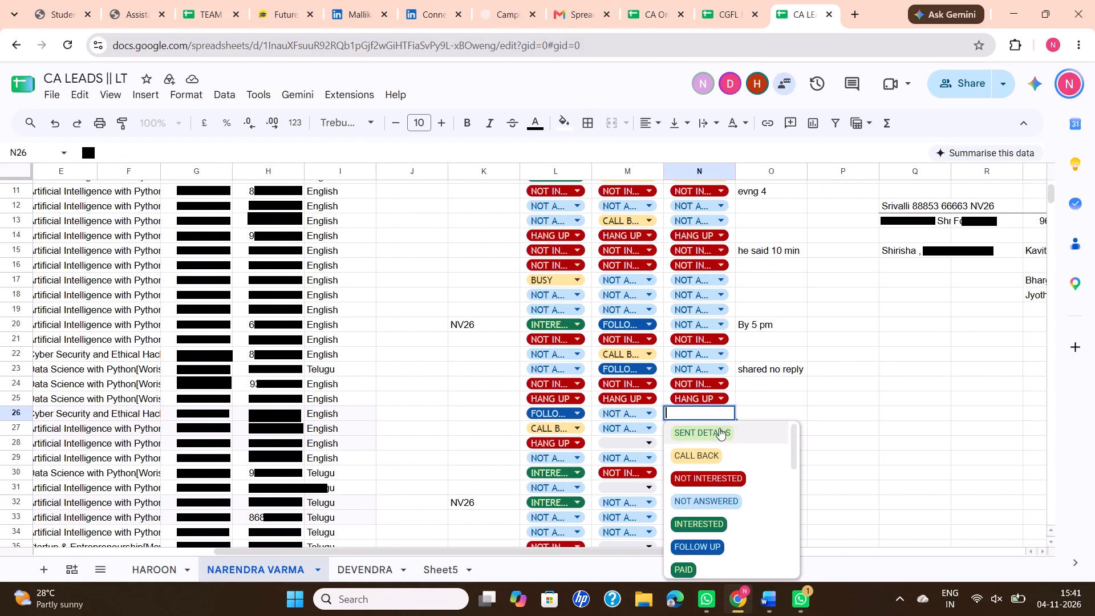
{"action": "scroll", "coordinate": [707, 494], "scroll_direction": "down", "scroll_amount": 4}
{"action": "scroll", "coordinate": [697, 489], "scroll_direction": "up", "scroll_amount": 1}
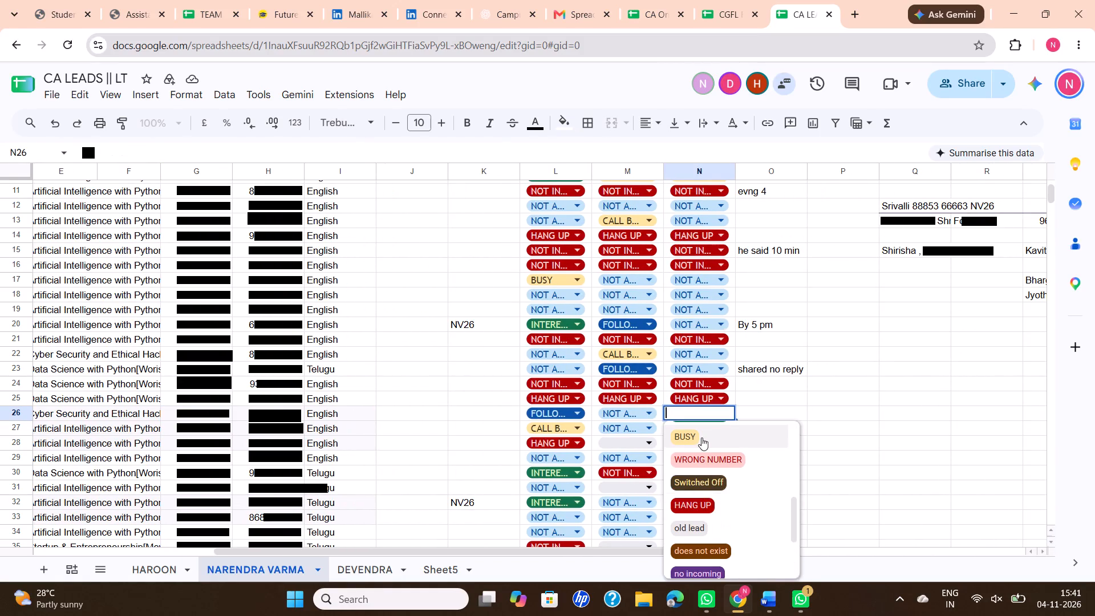
{"action": "left_click", "coordinate": [699, 435]}
{"action": "left_click", "coordinate": [485, 429]}
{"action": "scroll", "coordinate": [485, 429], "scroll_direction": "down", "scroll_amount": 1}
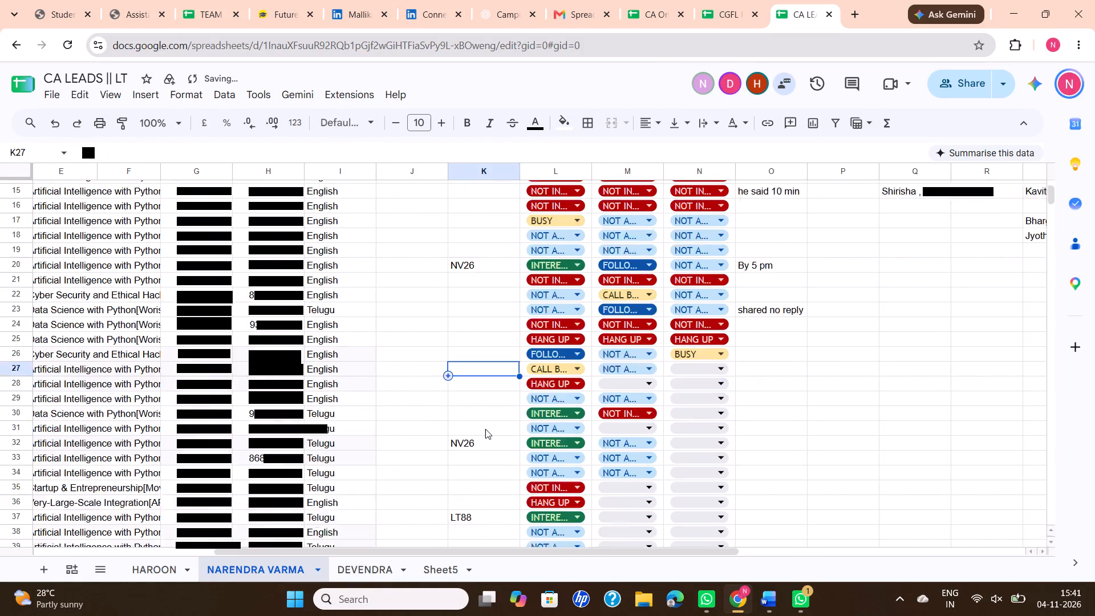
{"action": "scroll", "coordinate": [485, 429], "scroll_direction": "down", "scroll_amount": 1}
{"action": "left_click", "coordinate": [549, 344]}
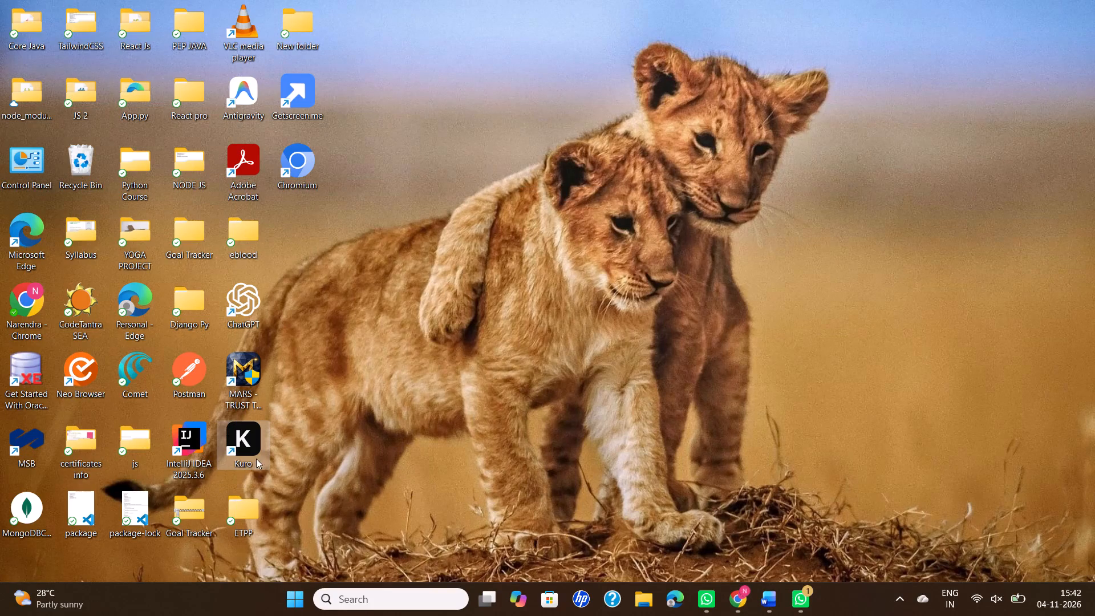
Launch the Kuro app from the desktop.
{"action": "double_click", "coordinate": [249, 443]}
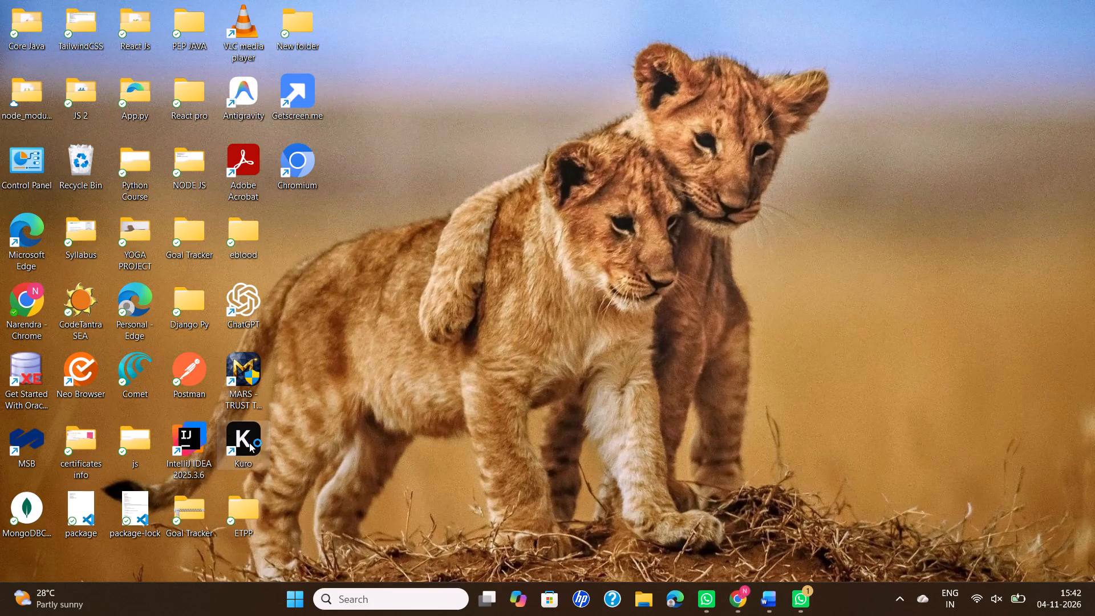
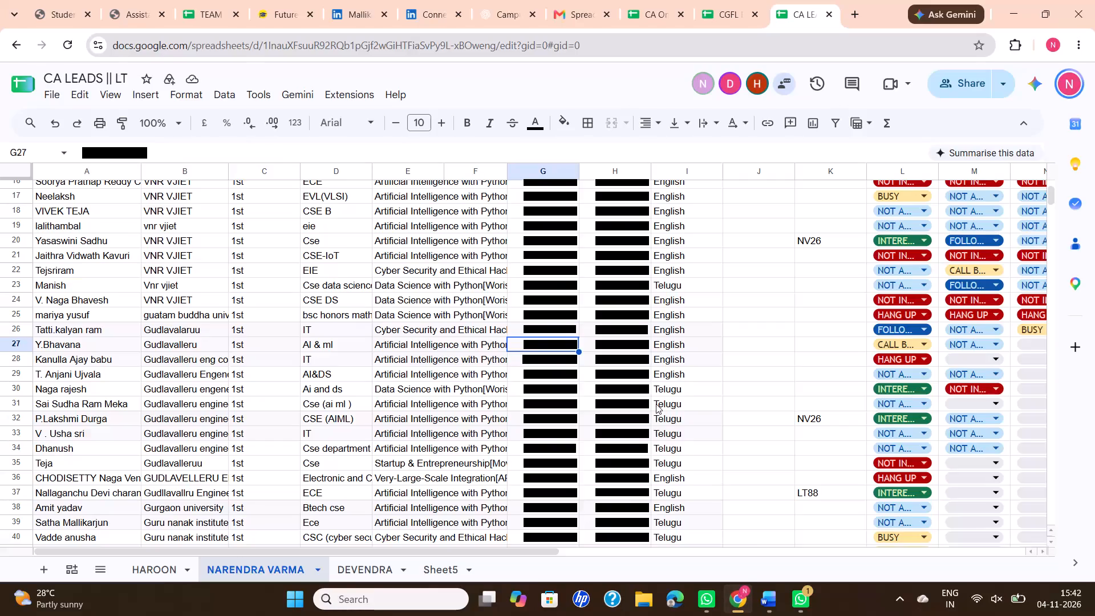
Set the UPDATE 3 status of the lead in row 27 to NOT ANSWERED.
{"action": "scroll", "coordinate": [782, 356], "scroll_direction": "left", "scroll_amount": 1}
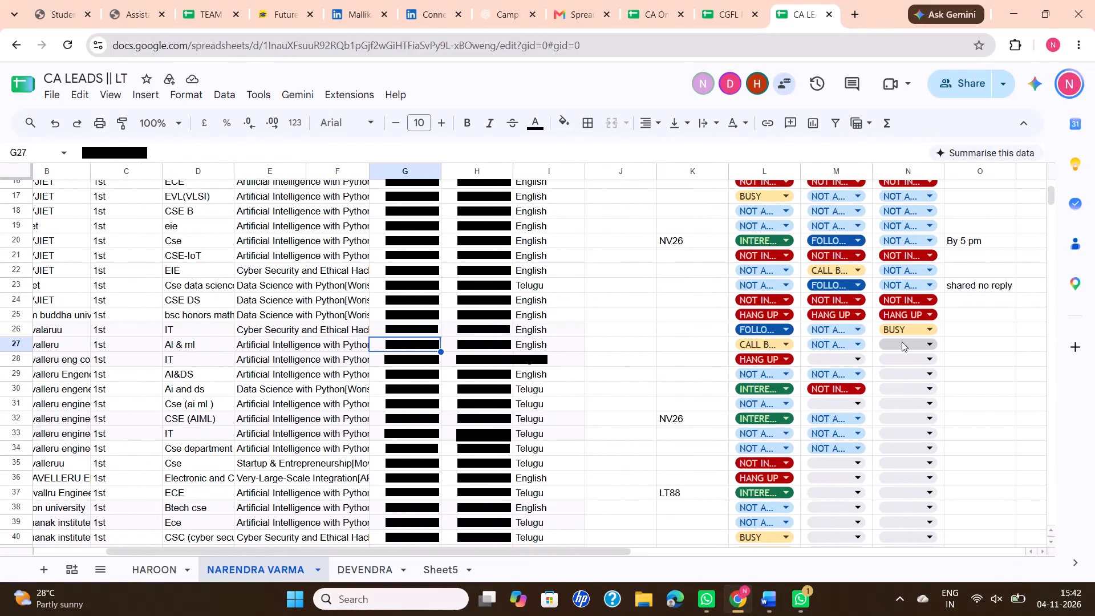
{"action": "left_click_drag", "start_coordinate": [902, 342], "coordinate": [912, 424]}
{"action": "left_click", "coordinate": [912, 424]}
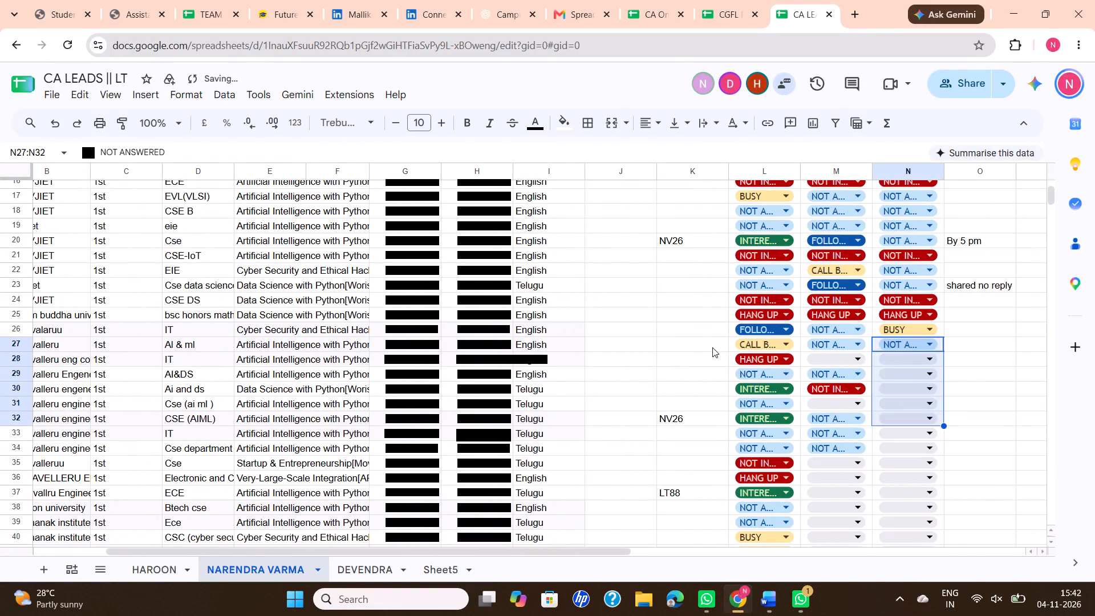
{"action": "left_click", "coordinate": [712, 347]}
Fill the HANG UP status from UPDATE 1 in row 28 across UPDATE 2 and UPDATE 3.
{"action": "scroll", "coordinate": [703, 352], "scroll_direction": "right", "scroll_amount": 5}
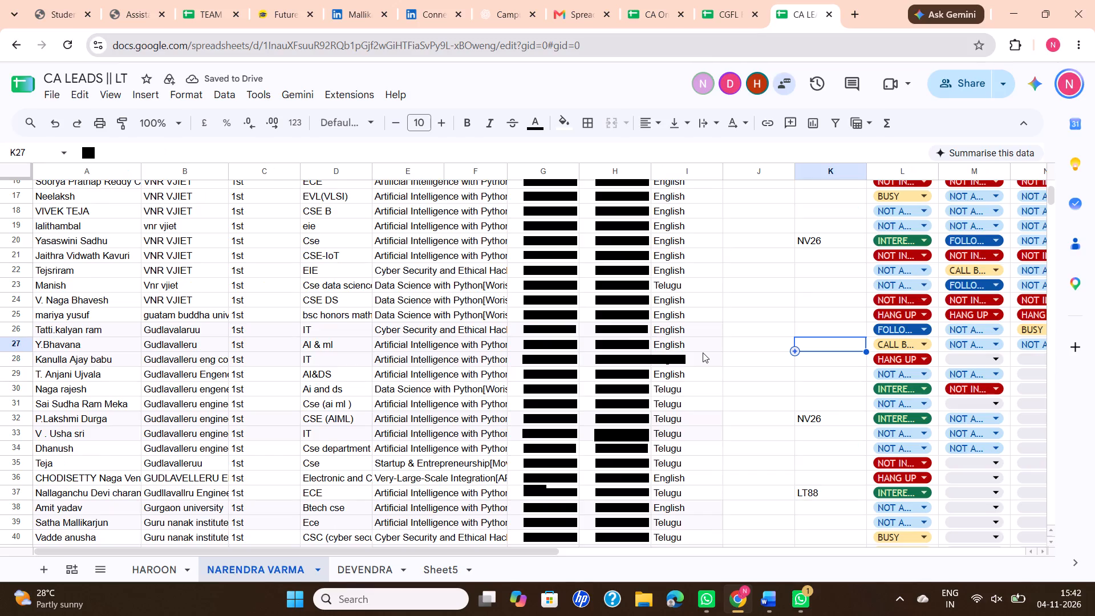
{"action": "scroll", "coordinate": [483, 372], "scroll_direction": "left", "scroll_amount": 1}
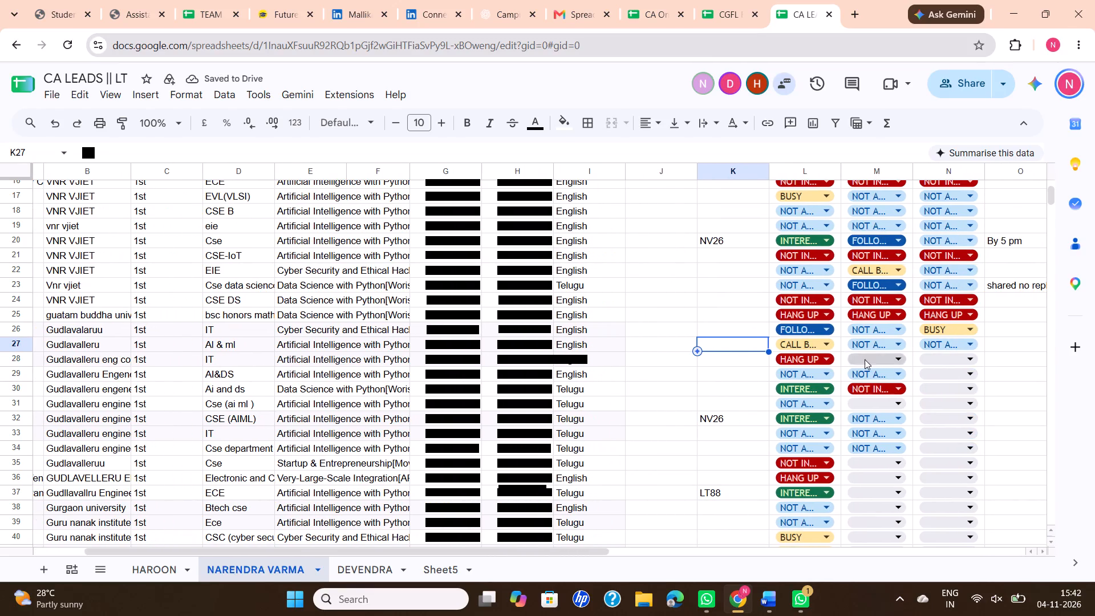
{"action": "left_click_drag", "start_coordinate": [842, 358], "coordinate": [841, 364]}
{"action": "left_click", "coordinate": [841, 364]}
{"action": "left_click", "coordinate": [841, 364]}
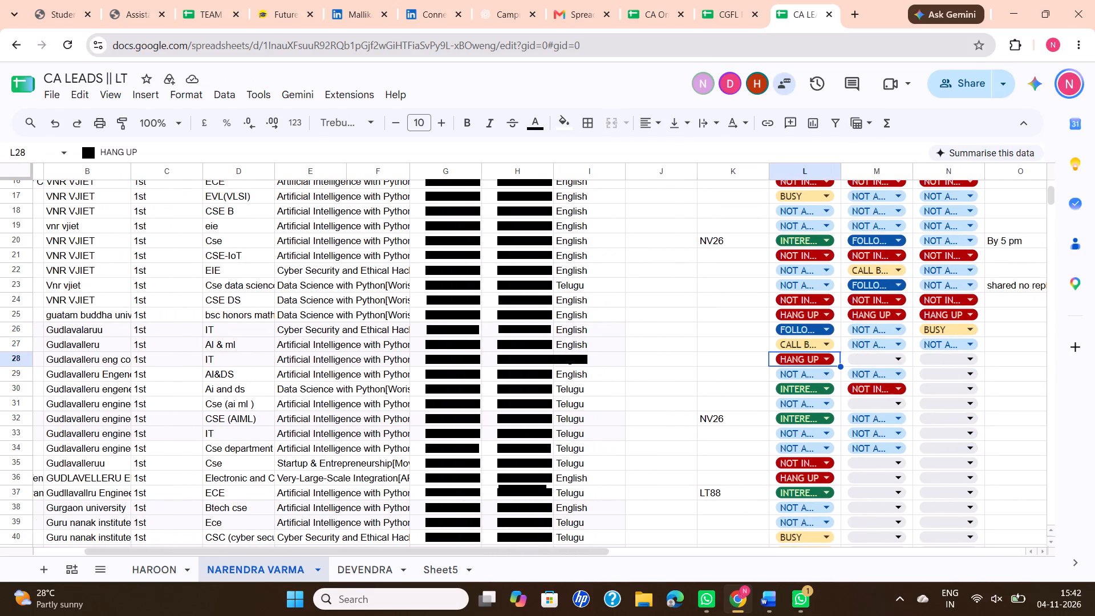
{"action": "left_click_drag", "start_coordinate": [841, 364], "coordinate": [958, 356]}
{"action": "left_click", "coordinate": [763, 375]}
Look up the mobile number of the lead in row 29.
{"action": "scroll", "coordinate": [763, 375], "scroll_direction": "right", "scroll_amount": 4}
{"action": "left_click", "coordinate": [557, 375]}
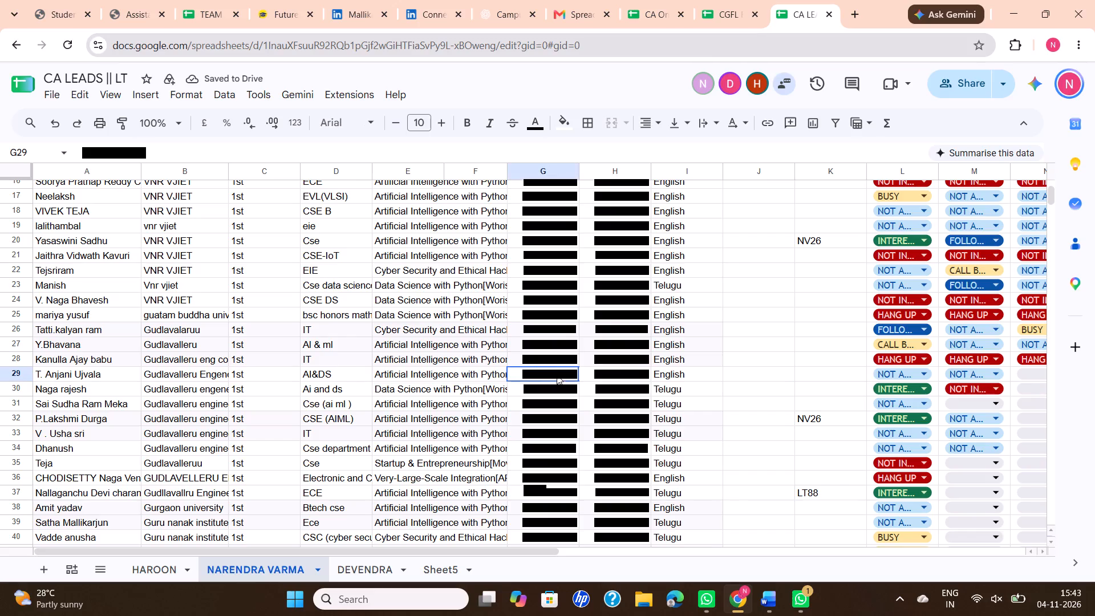
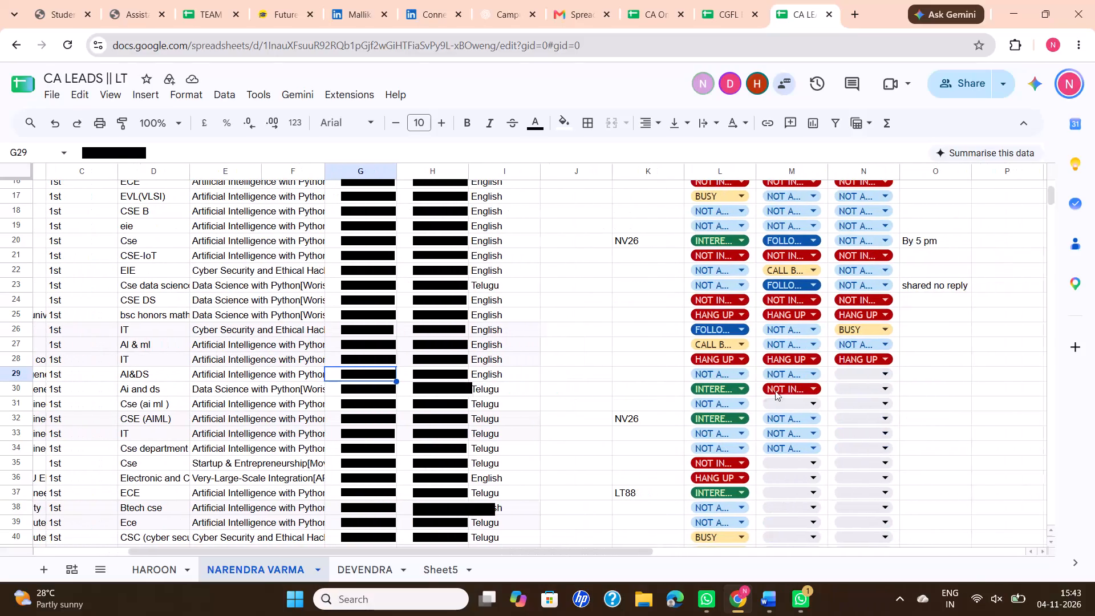
Set the UPDATE 3 status of the lead in row 29 to NOT ANSWERED.
{"action": "left_click_drag", "start_coordinate": [864, 379], "coordinate": [862, 459]}
{"action": "left_click", "coordinate": [862, 459]}
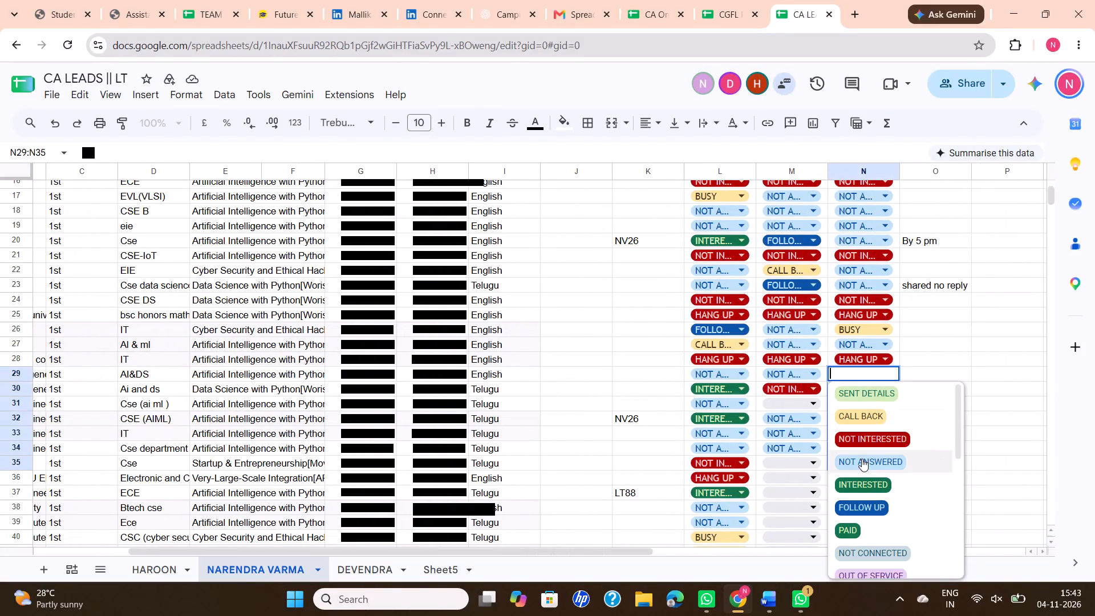
{"action": "left_click", "coordinate": [675, 378]}
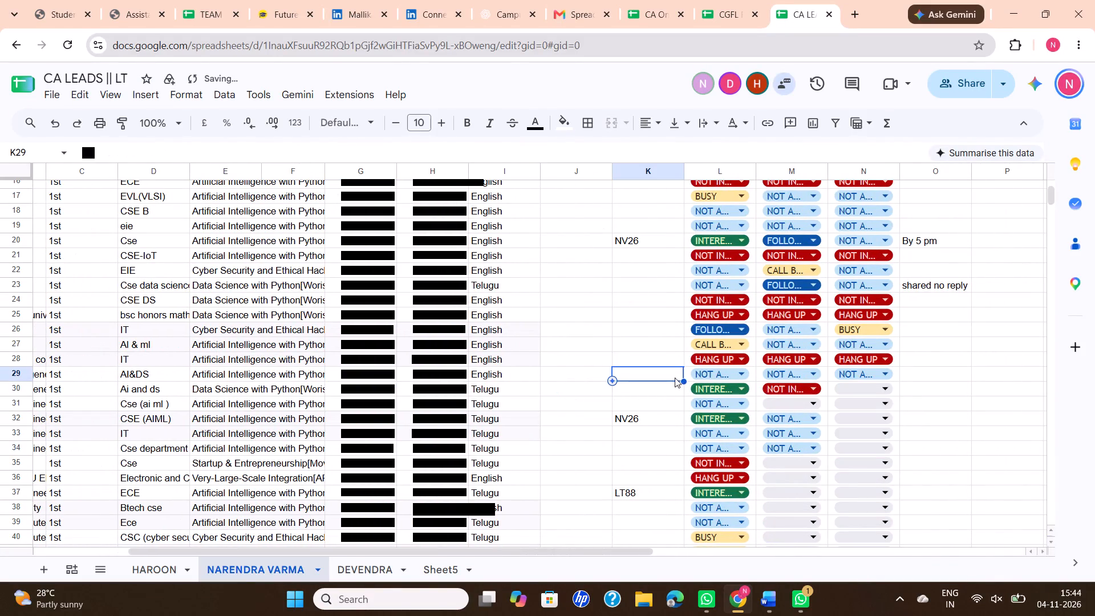
Fill the NOT INTERESTED status from UPDATE 2 in row 30 across UPDATE 3 and back over UPDATE 1.
{"action": "left_click", "coordinate": [670, 387]}
{"action": "scroll", "coordinate": [670, 387], "scroll_direction": "right", "scroll_amount": 4}
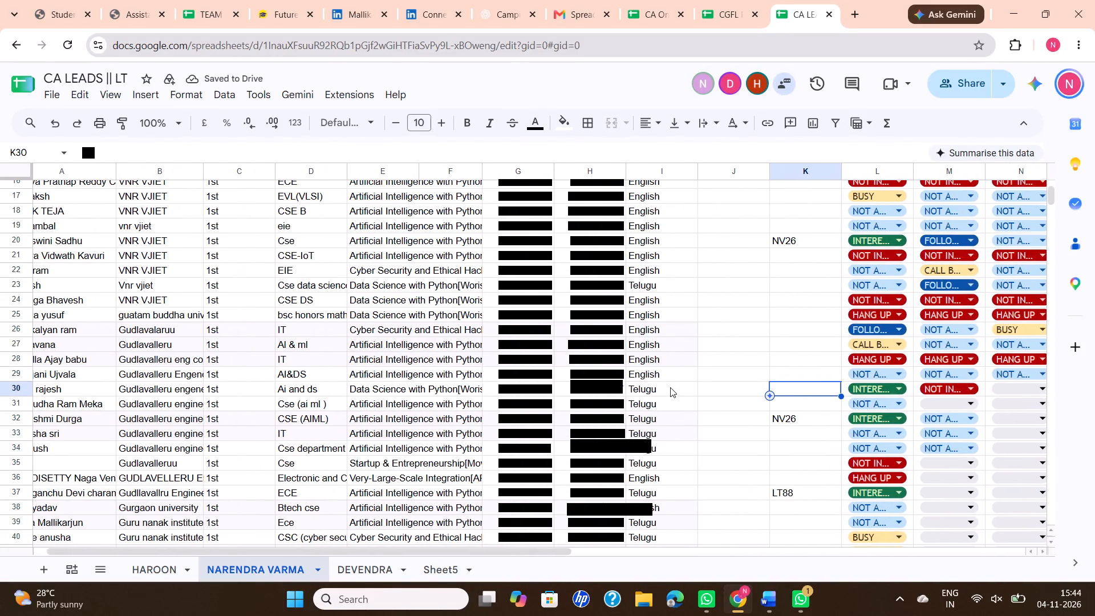
{"action": "scroll", "coordinate": [875, 394], "scroll_direction": "left", "scroll_amount": 3}
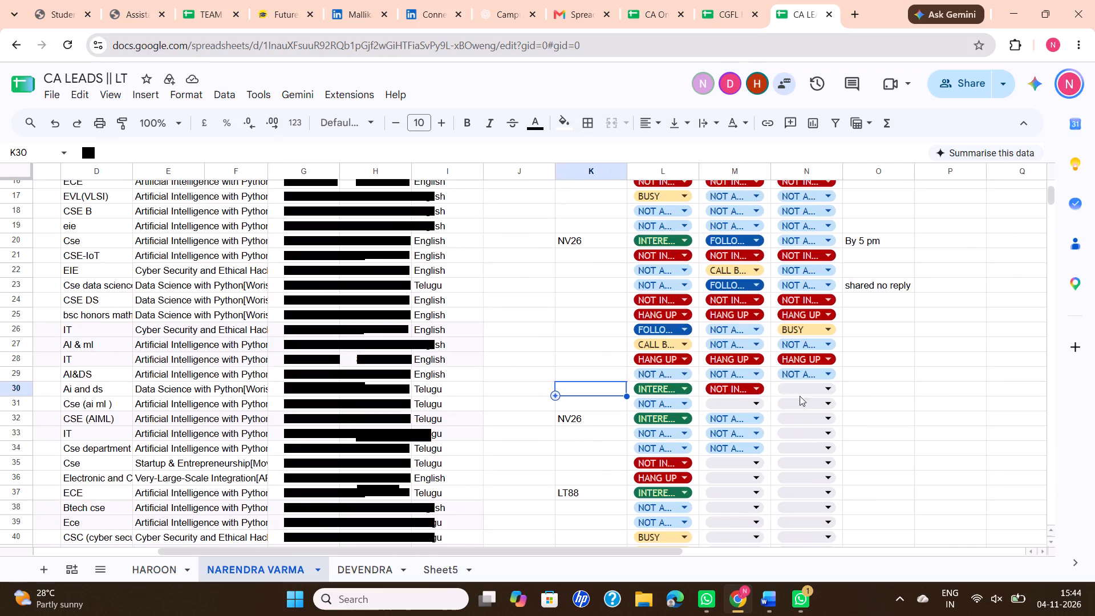
{"action": "left_click", "coordinate": [761, 396]}
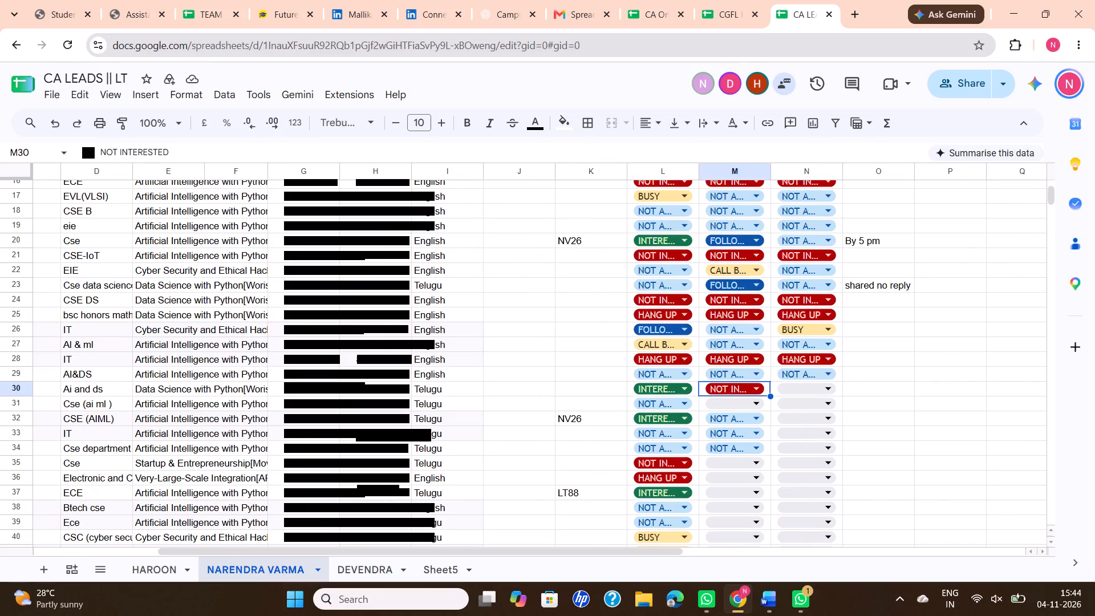
{"action": "left_click_drag", "start_coordinate": [768, 394], "coordinate": [833, 393]}
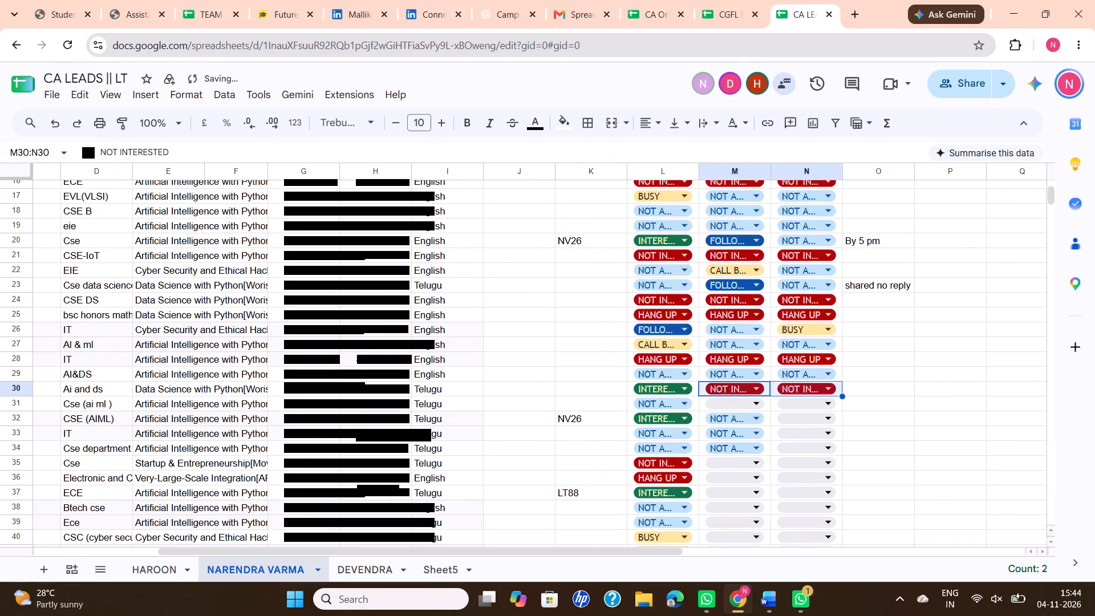
{"action": "left_click_drag", "start_coordinate": [843, 397], "coordinate": [646, 395]}
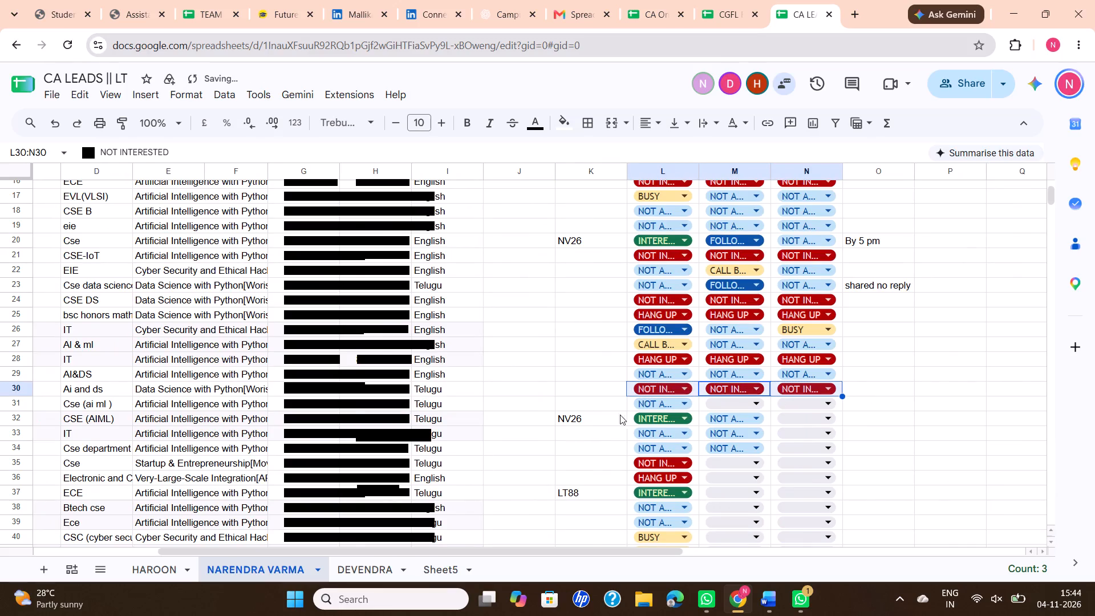
Look up the mobile number of the lead in row 31.
{"action": "left_click", "coordinate": [610, 404]}
{"action": "scroll", "coordinate": [610, 404], "scroll_direction": "right", "scroll_amount": 3}
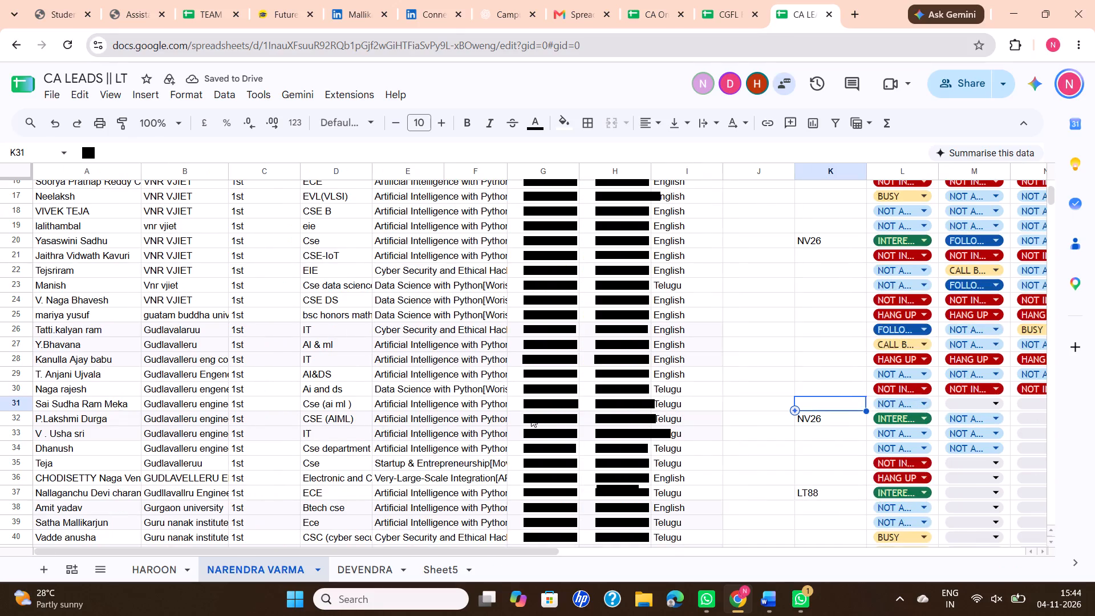
{"action": "left_click", "coordinate": [525, 399]}
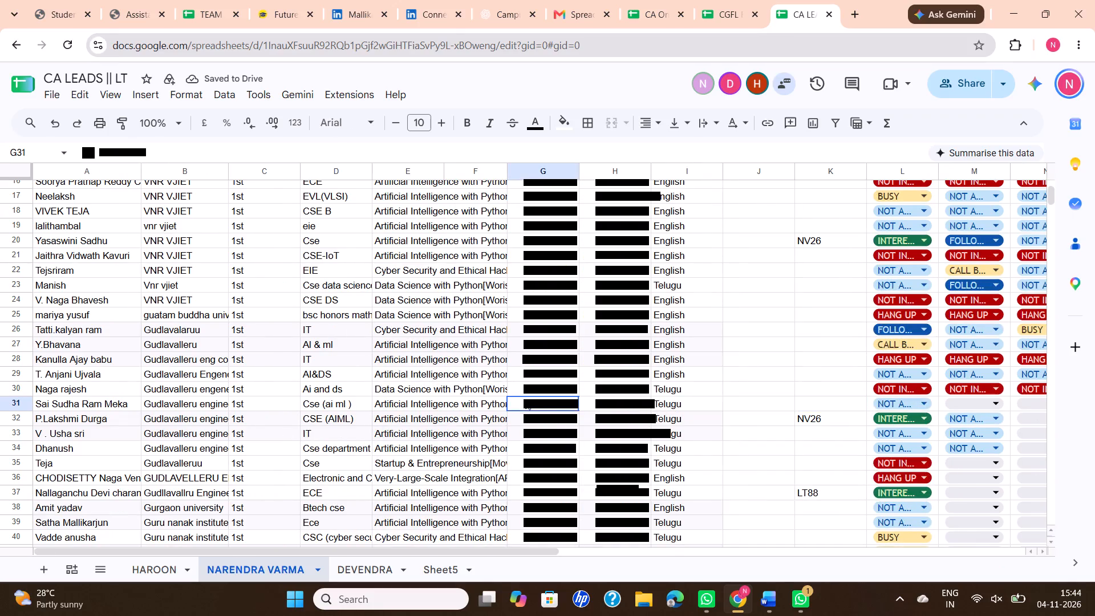
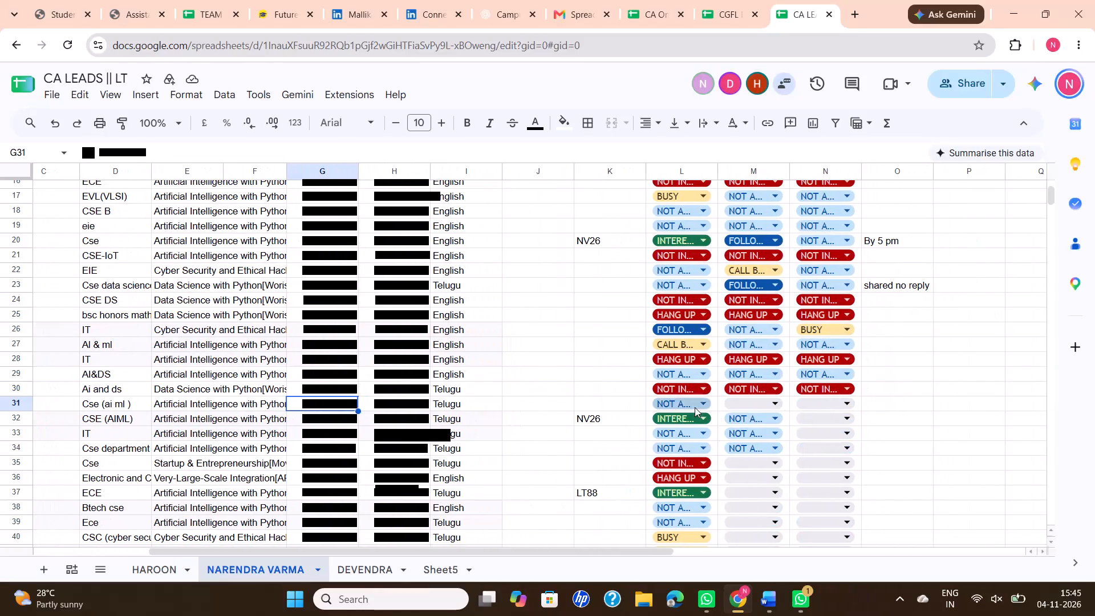
Set the UPDATE 1 status of the lead in row 31 to NOT INTERESTED and fill it across UPDATE 2 and UPDATE 3.
{"action": "left_click", "coordinate": [699, 405]}
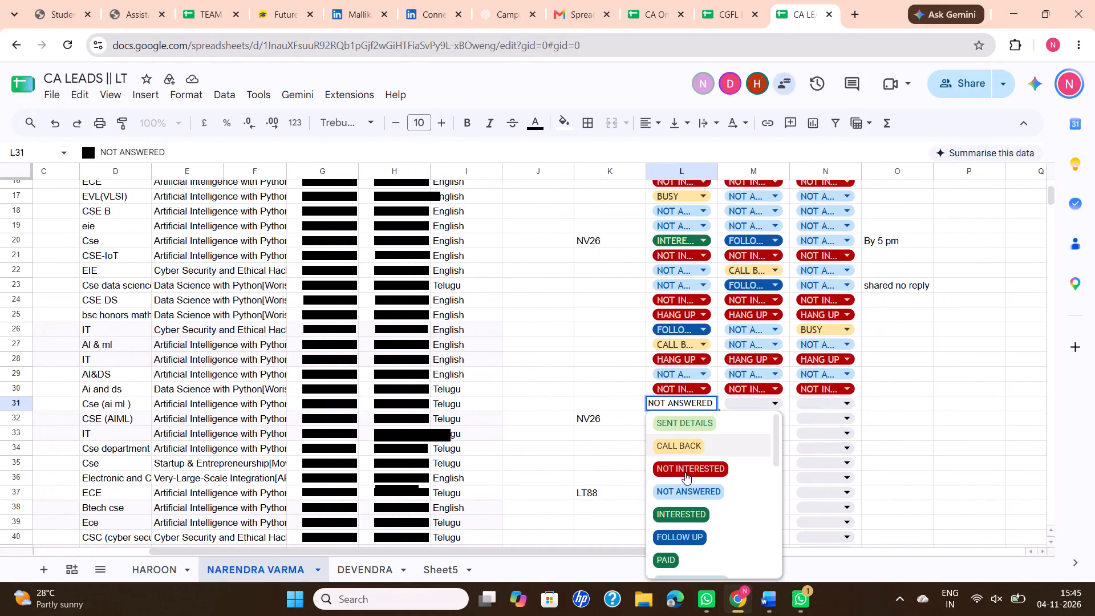
{"action": "left_click", "coordinate": [683, 476]}
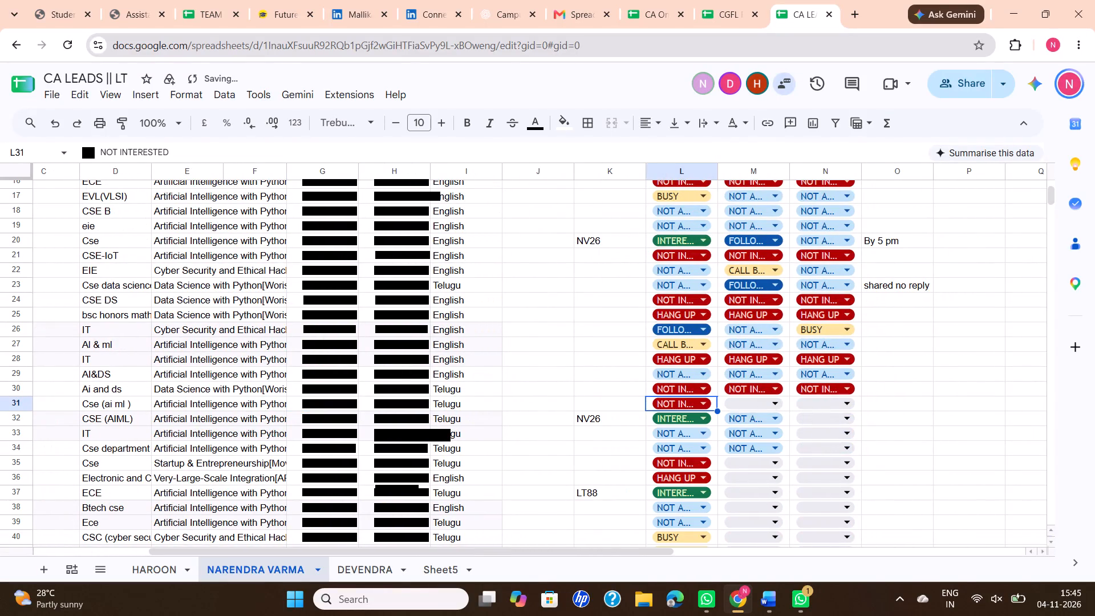
{"action": "left_click_drag", "start_coordinate": [716, 409], "coordinate": [850, 408]}
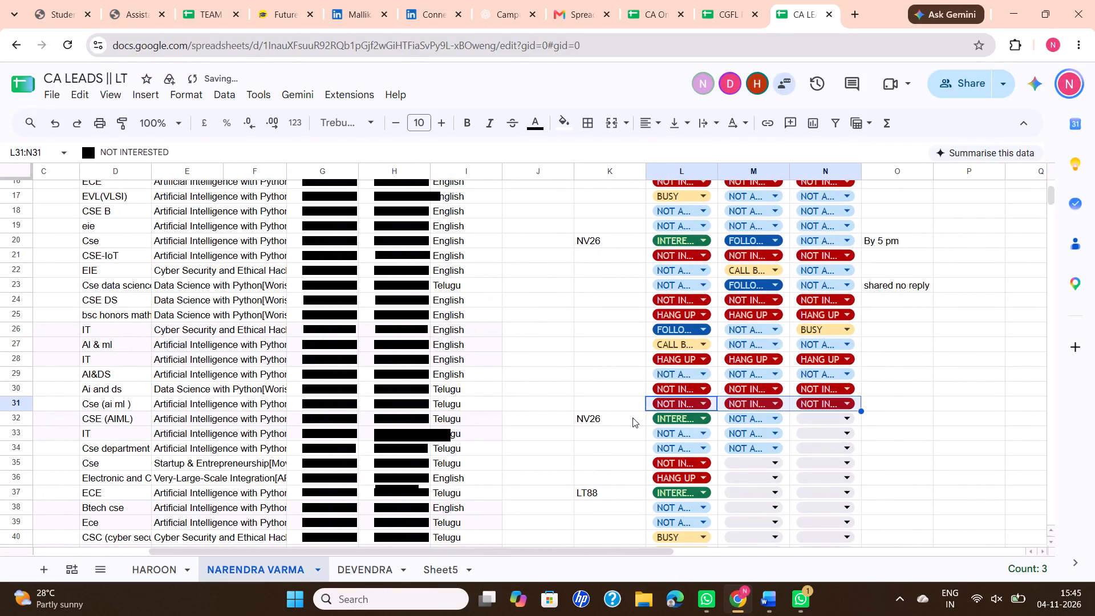
Look up the mobile number of the lead in row 32.
{"action": "left_click", "coordinate": [632, 418]}
{"action": "scroll", "coordinate": [632, 418], "scroll_direction": "right", "scroll_amount": 1}
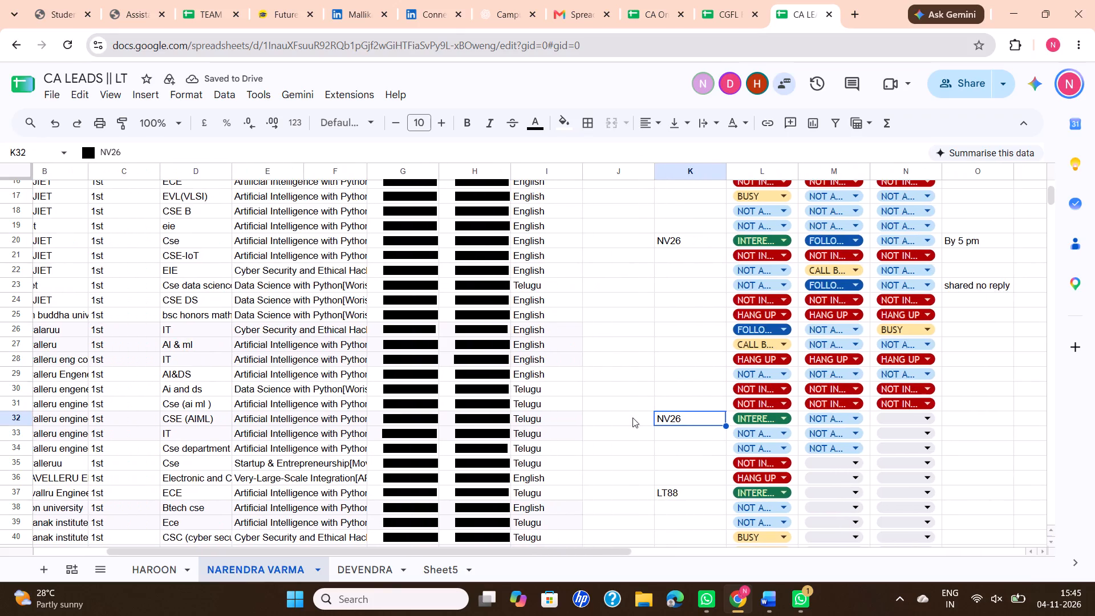
{"action": "scroll", "coordinate": [632, 418], "scroll_direction": "right", "scroll_amount": 3}
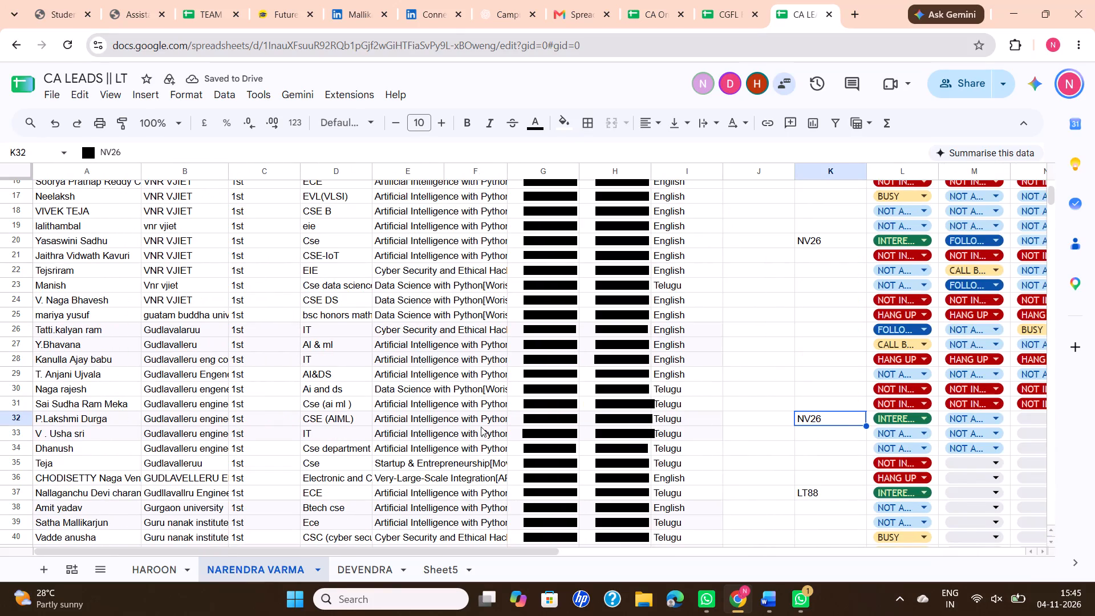
{"action": "left_click", "coordinate": [533, 423]}
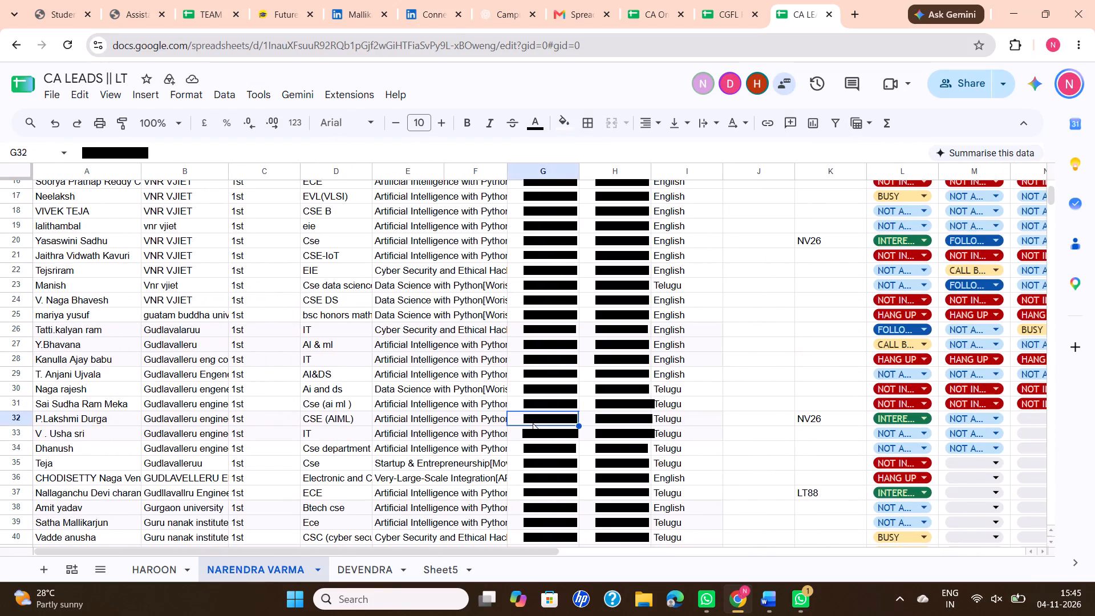
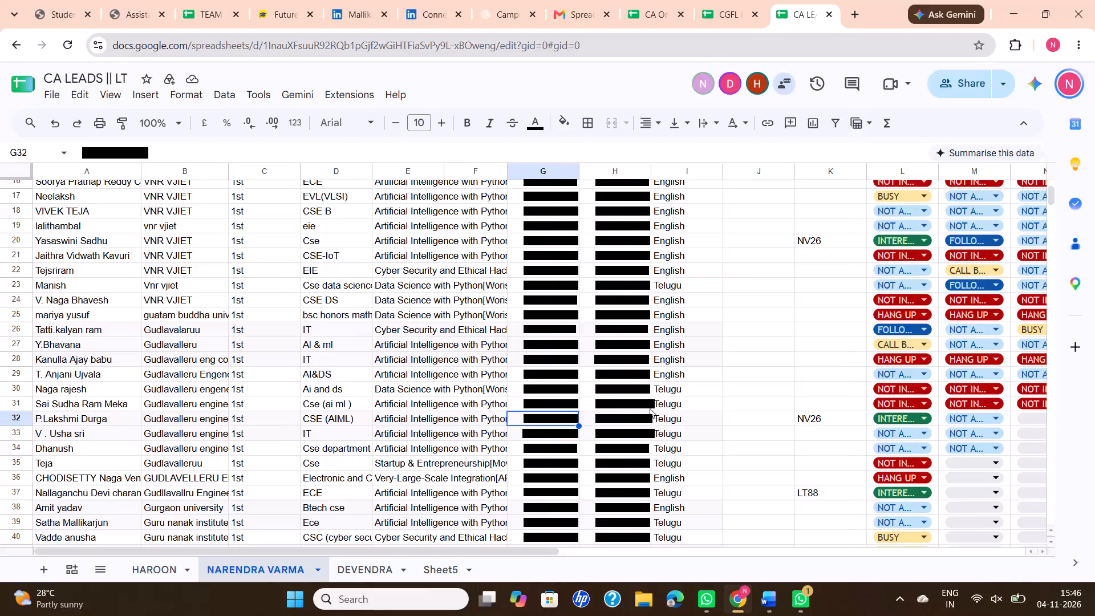
Set the UPDATE 3 status of the lead in row 32 to NOT ANSWERED.
{"action": "scroll", "coordinate": [650, 408], "scroll_direction": "left", "scroll_amount": 1}
{"action": "left_click_drag", "start_coordinate": [844, 422], "coordinate": [869, 460]}
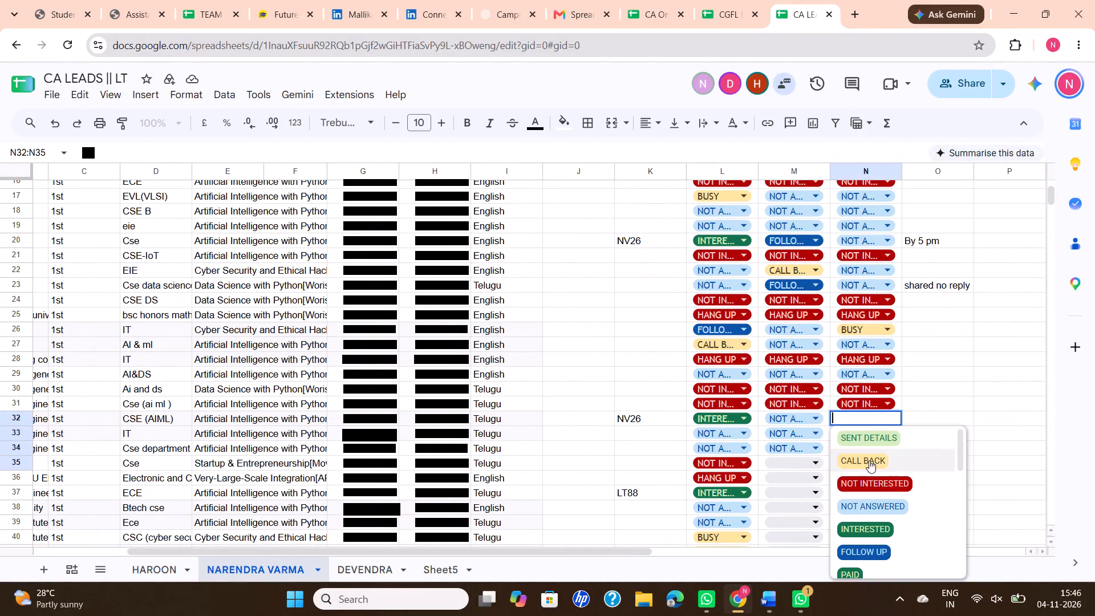
{"action": "left_click_drag", "start_coordinate": [869, 460], "coordinate": [862, 502]}
{"action": "left_click", "coordinate": [862, 502]}
{"action": "left_click", "coordinate": [675, 428]}
Look up the mobile number of the lead in row 33.
{"action": "scroll", "coordinate": [675, 428], "scroll_direction": "right", "scroll_amount": 3}
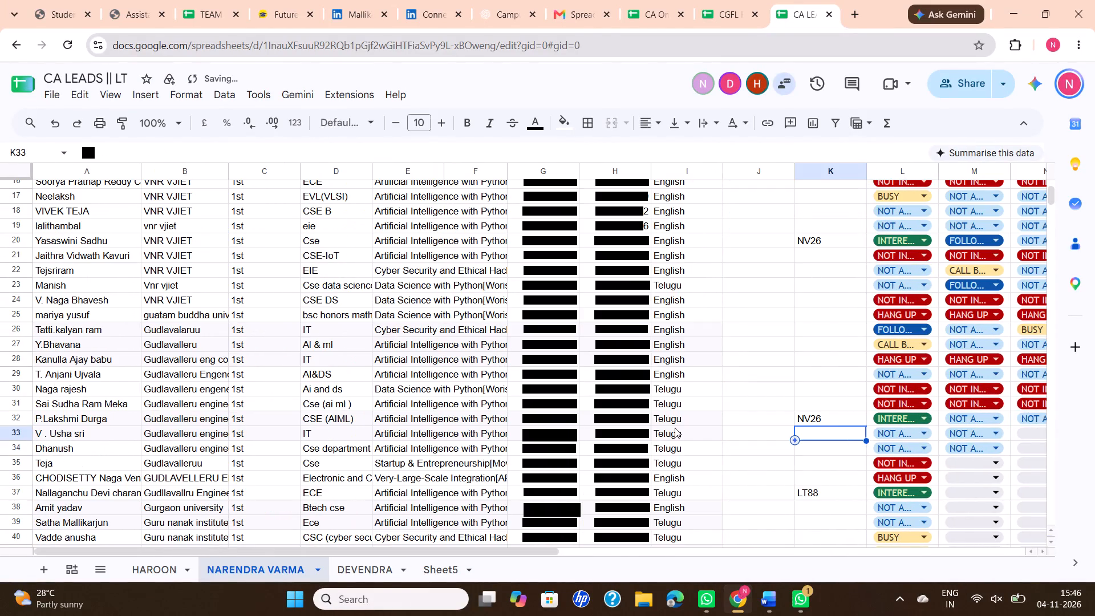
{"action": "left_click", "coordinate": [544, 430]}
{"action": "scroll", "coordinate": [658, 435], "scroll_direction": "down", "scroll_amount": 1}
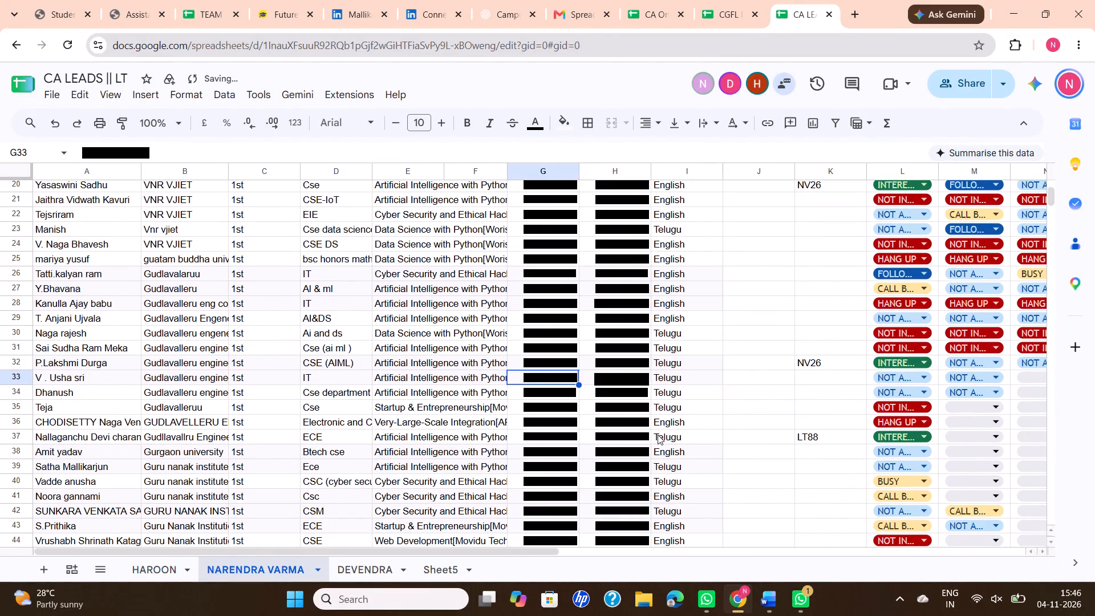
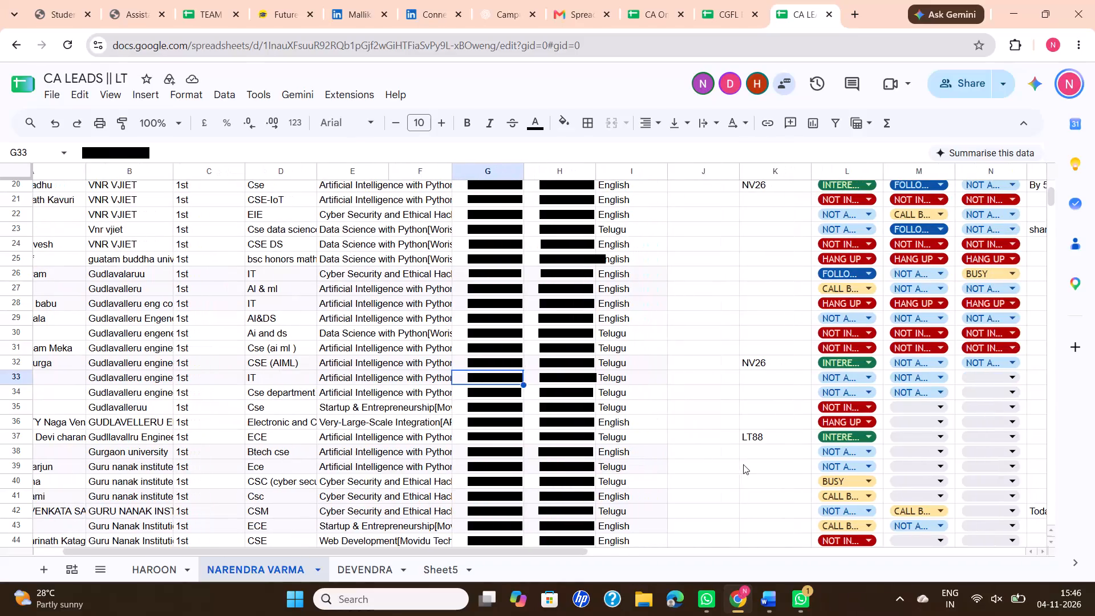
Set the UPDATE 3 status of the lead in row 33 to NOT ANSWERED.
{"action": "scroll", "coordinate": [805, 405], "scroll_direction": "left", "scroll_amount": 2}
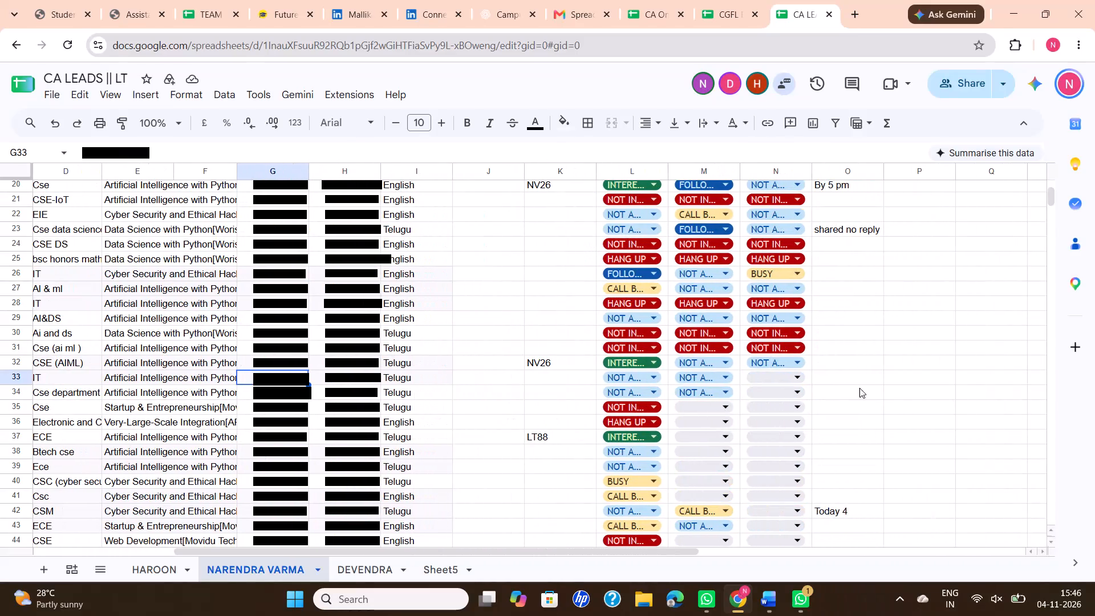
{"action": "left_click", "coordinate": [794, 374]}
{"action": "left_click", "coordinate": [782, 456]}
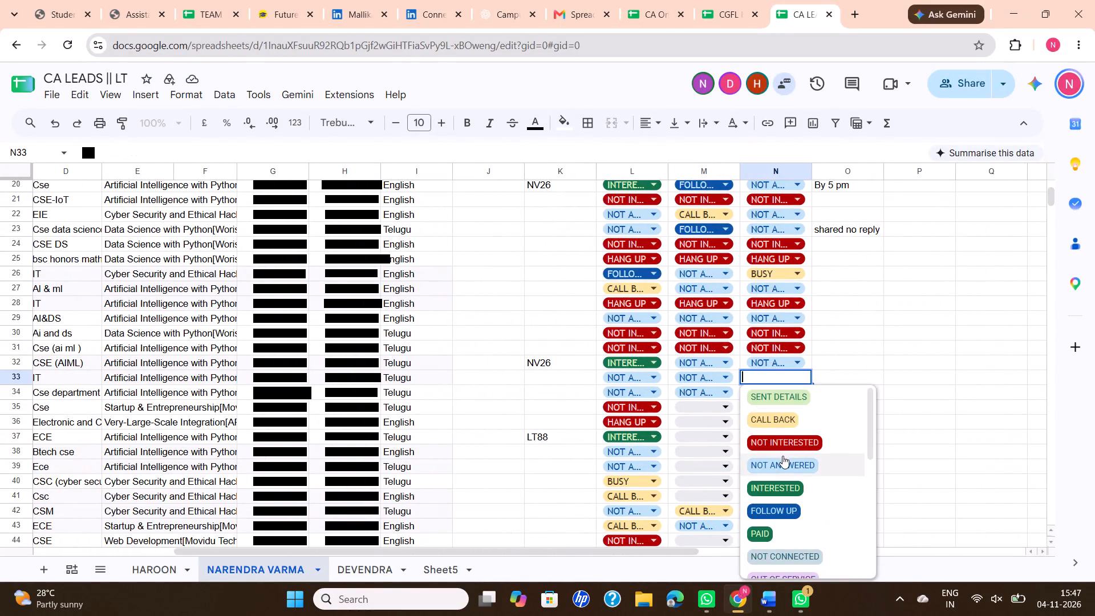
{"action": "left_click", "coordinate": [567, 387]}
Look up the mobile number of the lead in row 34.
{"action": "scroll", "coordinate": [567, 387], "scroll_direction": "right", "scroll_amount": 3}
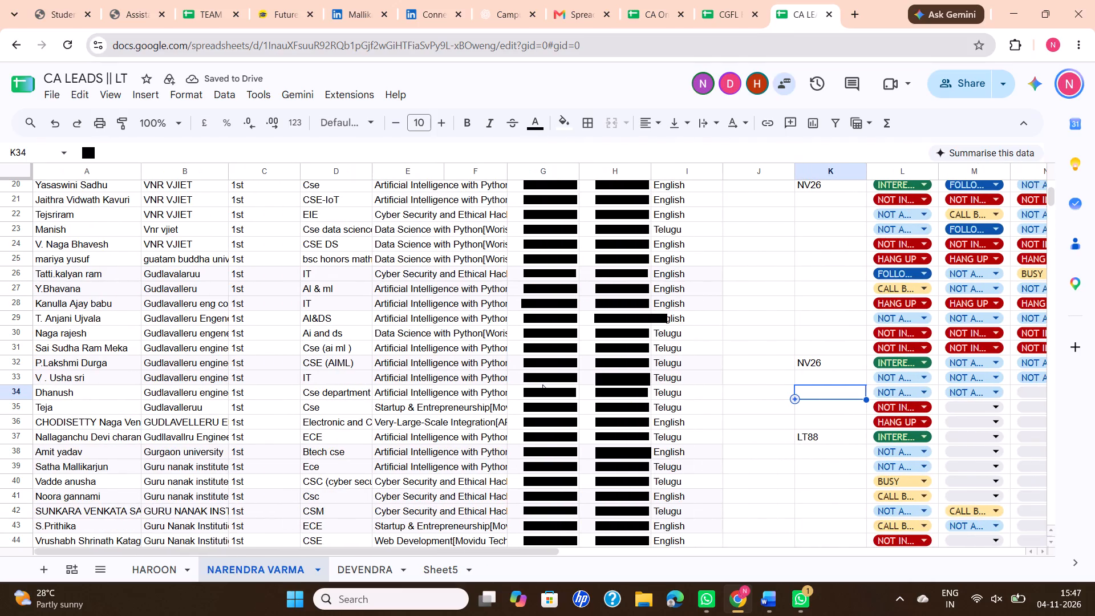
{"action": "left_click", "coordinate": [537, 392]}
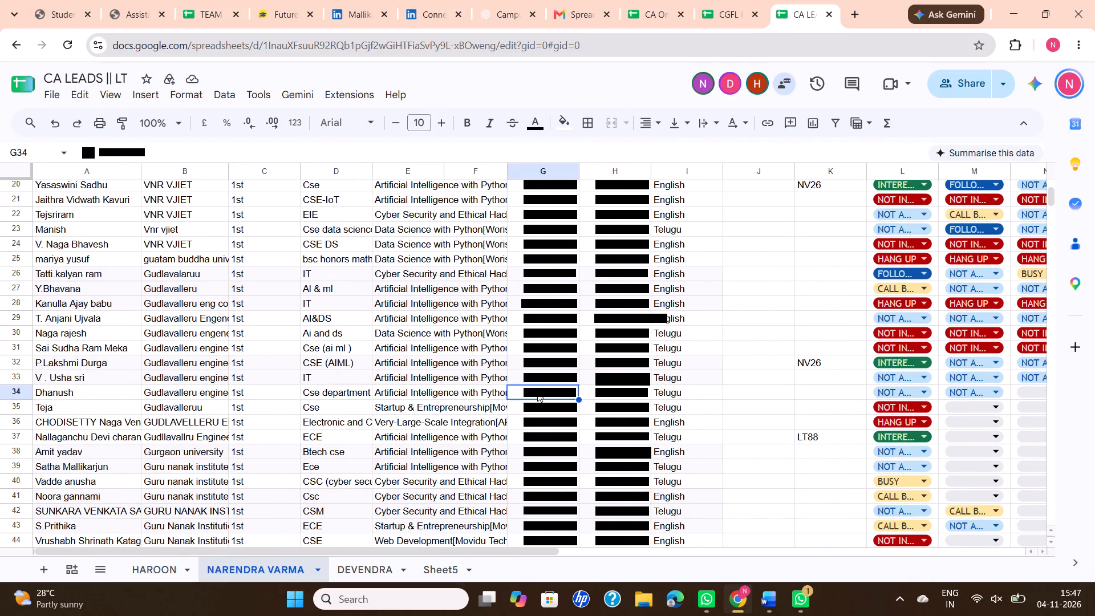
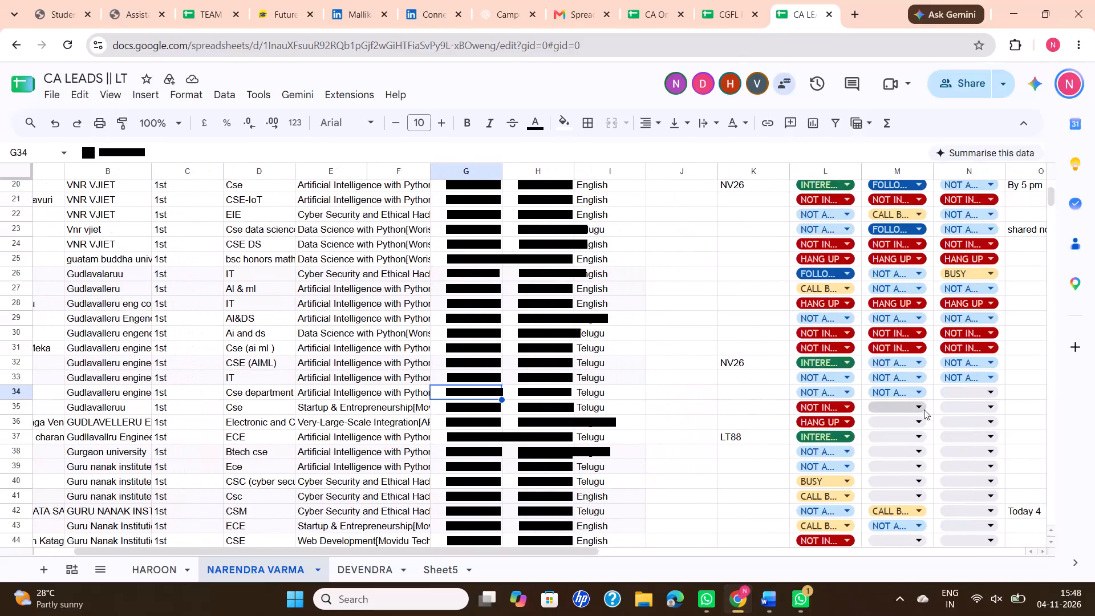
Set the UPDATE 3 status of the lead in row 34 to NOT ANSWERED.
{"action": "left_click_drag", "start_coordinate": [954, 395], "coordinate": [963, 474]}
{"action": "left_click", "coordinate": [963, 474]}
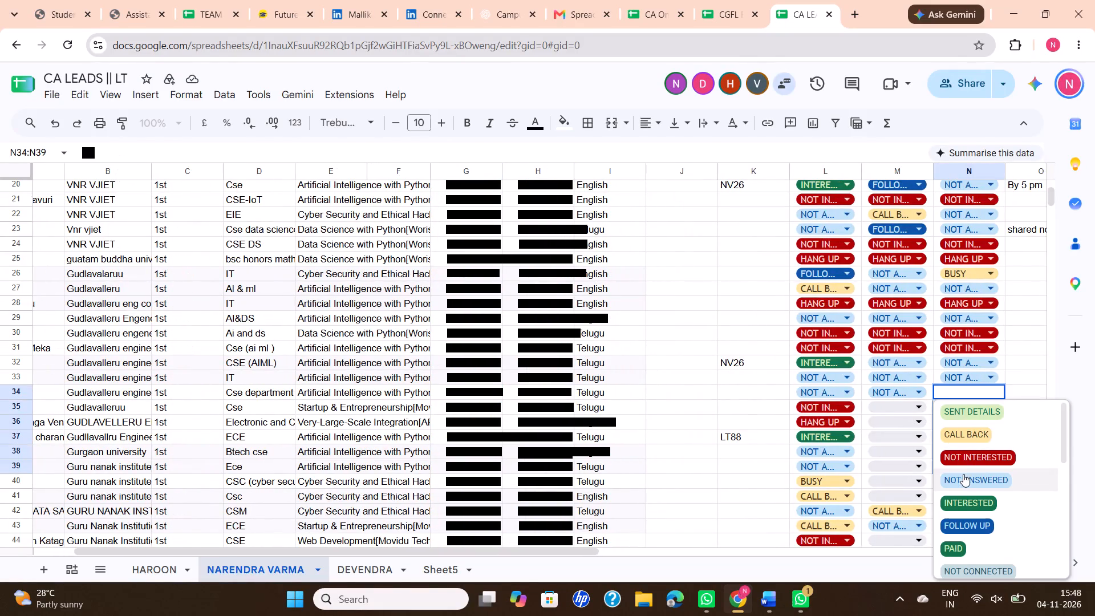
Fill the NOT INTERESTED status of the lead in row 35 across its two empty update cells in columns M and N.
{"action": "left_click", "coordinate": [861, 410]}
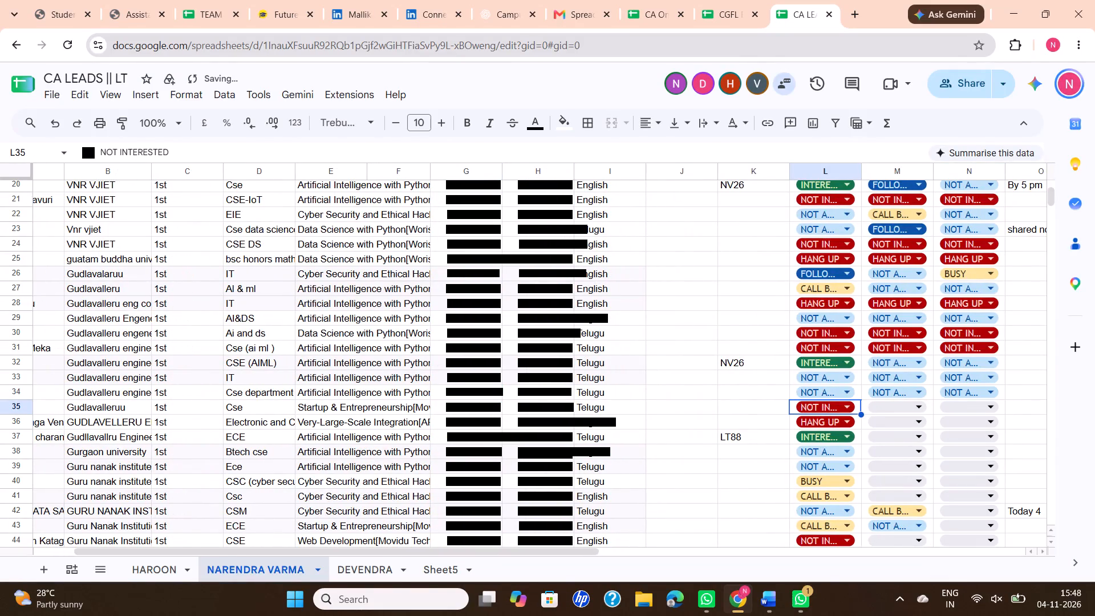
{"action": "left_click_drag", "start_coordinate": [863, 415], "coordinate": [971, 432]}
{"action": "left_click_drag", "start_coordinate": [971, 432], "coordinate": [996, 416]}
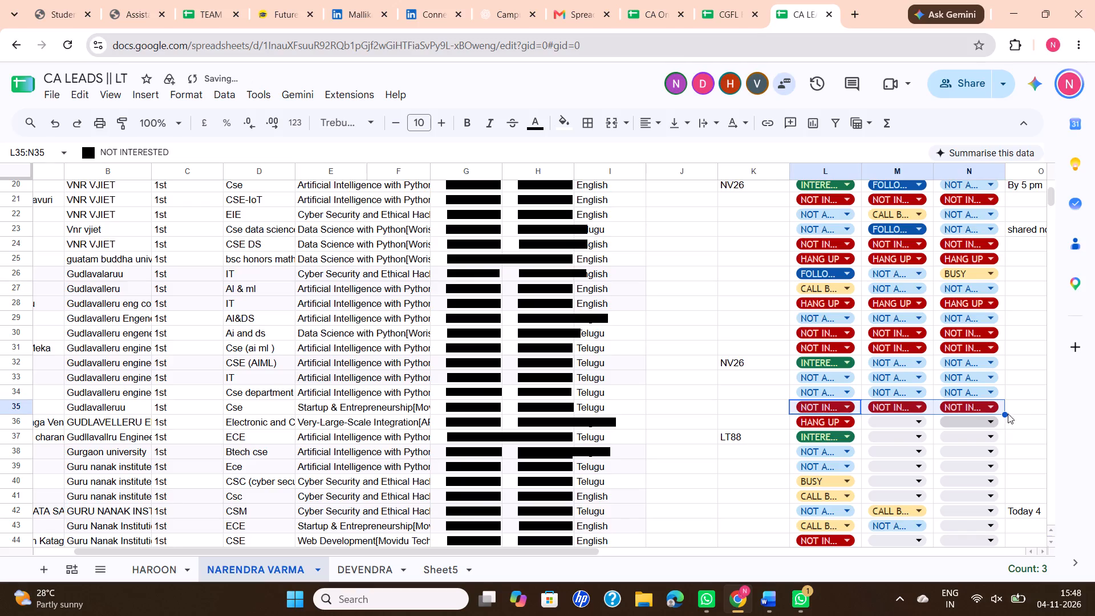
Fill row 35's three NOT INTERESTED statuses down into columns L to N of the lead in row 36.
{"action": "left_click_drag", "start_coordinate": [1006, 415], "coordinate": [1005, 426]}
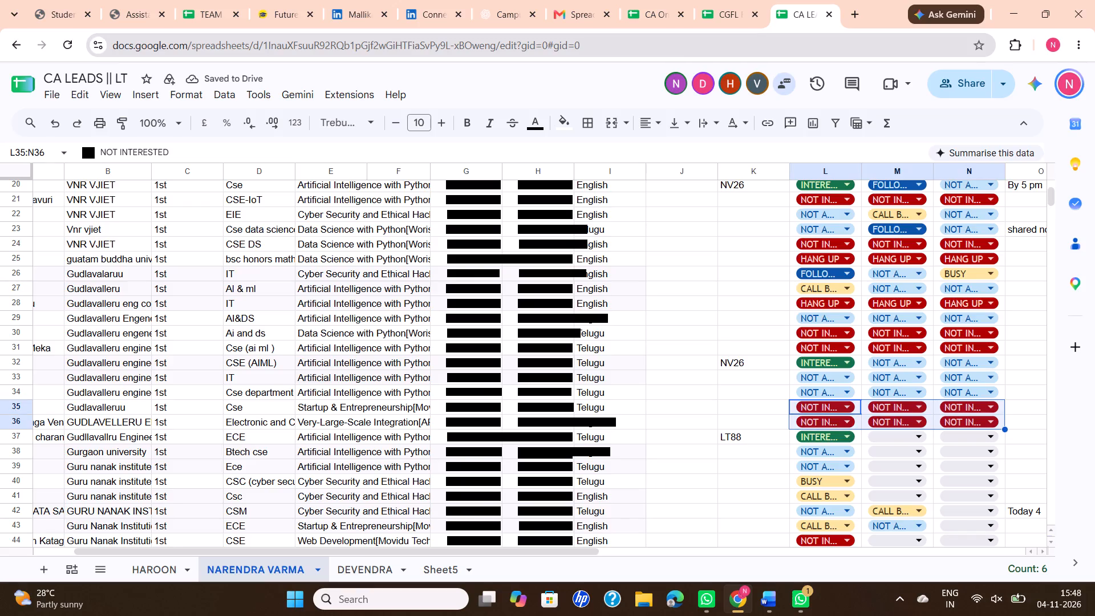
Check the LT88 entry of the lead in row 37 and look up that lead's mobile number.
{"action": "left_click", "coordinate": [771, 438]}
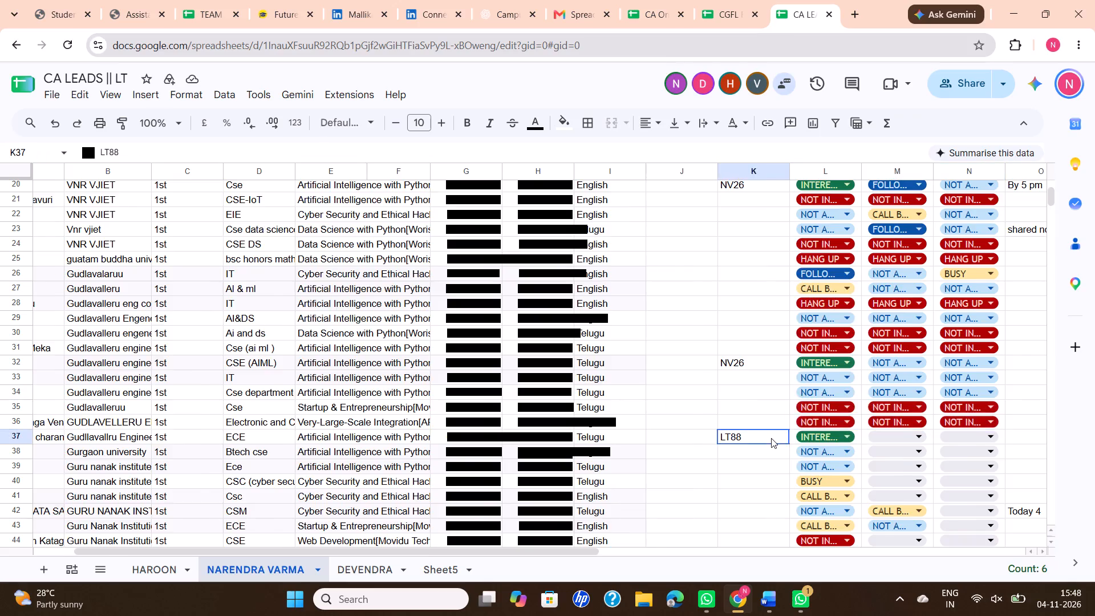
{"action": "left_click", "coordinate": [559, 443]}
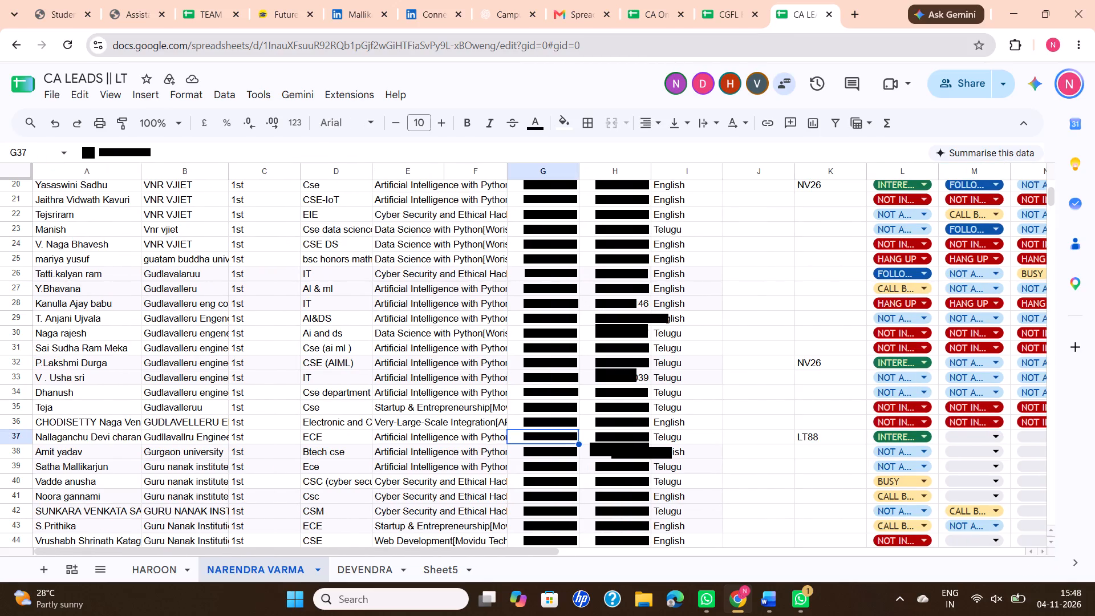
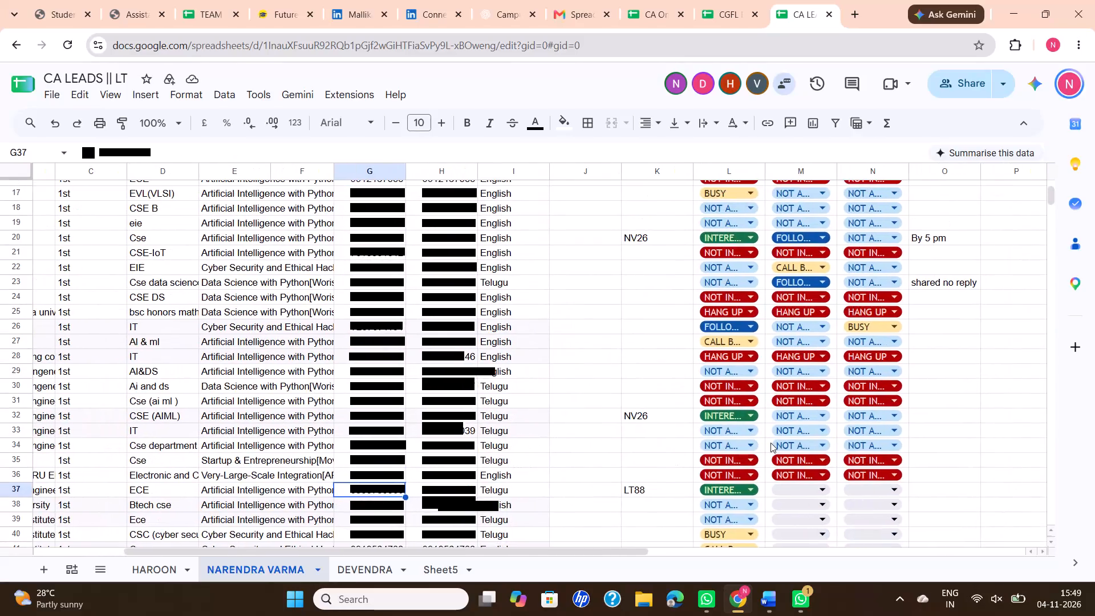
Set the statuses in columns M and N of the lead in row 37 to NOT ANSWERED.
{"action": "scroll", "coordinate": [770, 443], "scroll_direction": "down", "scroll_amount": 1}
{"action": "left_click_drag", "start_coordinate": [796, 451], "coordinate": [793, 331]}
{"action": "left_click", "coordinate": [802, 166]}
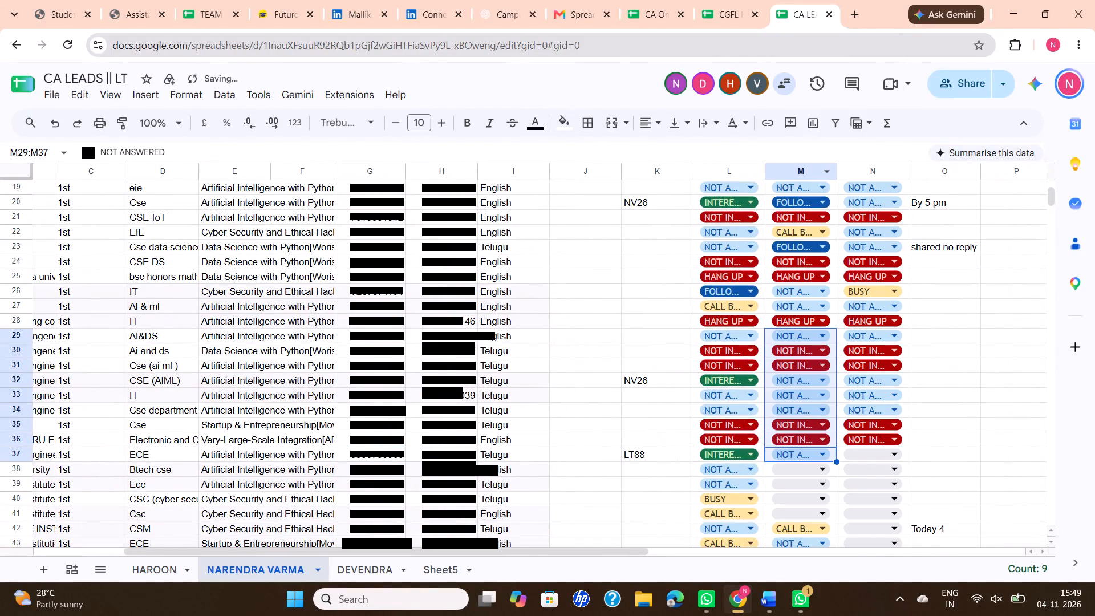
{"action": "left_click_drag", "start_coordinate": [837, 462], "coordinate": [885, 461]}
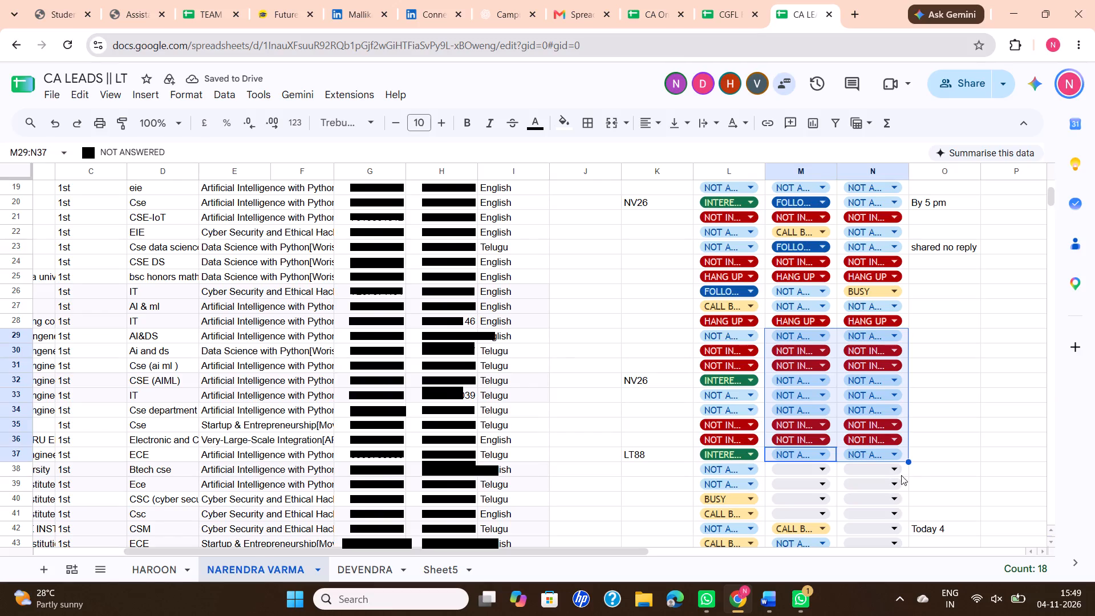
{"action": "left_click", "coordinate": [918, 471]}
Look up the mobile number of the lead in row 38.
{"action": "left_click", "coordinate": [685, 469]}
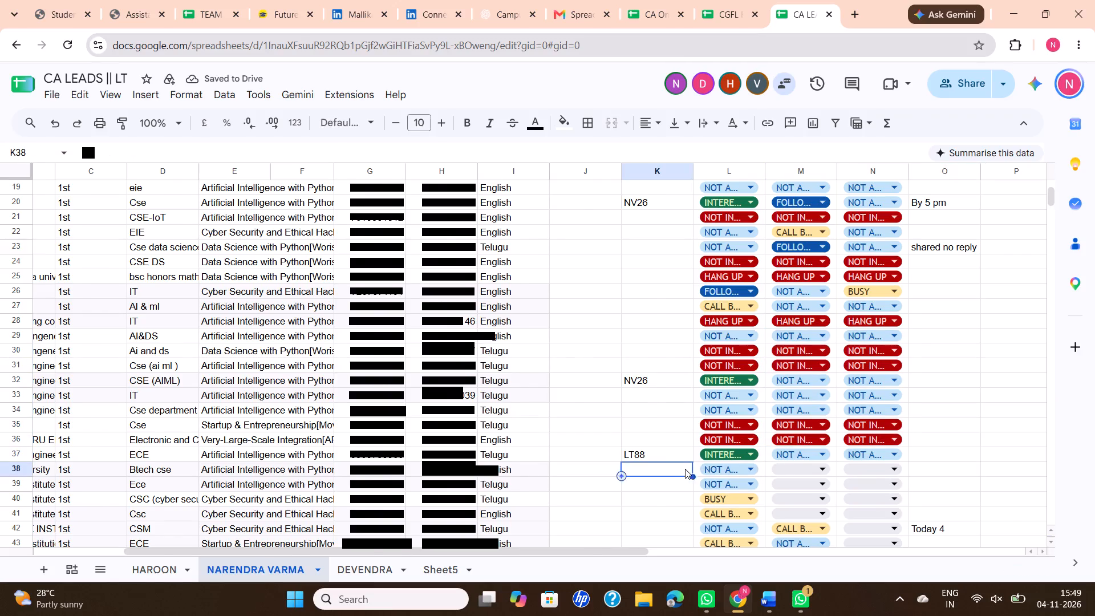
{"action": "scroll", "coordinate": [685, 469], "scroll_direction": "right", "scroll_amount": 4}
{"action": "left_click", "coordinate": [547, 468]}
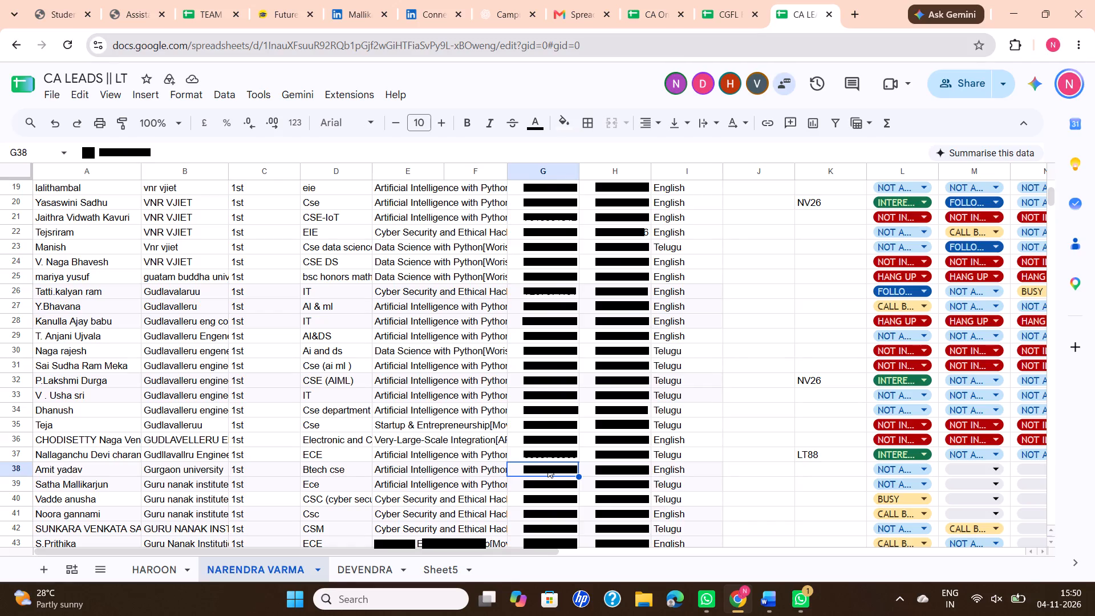
Change the column L status of the LT88 lead in row 37 to NOT INTERESTED and apply it across columns L to N.
{"action": "left_click", "coordinate": [800, 454]}
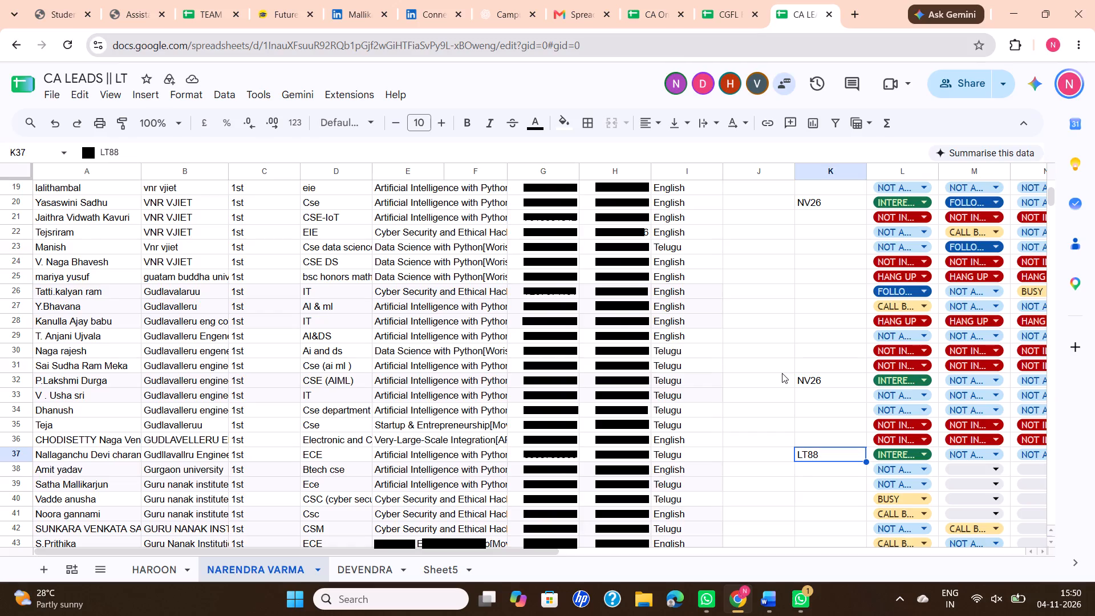
{"action": "scroll", "coordinate": [663, 367], "scroll_direction": "left", "scroll_amount": 2}
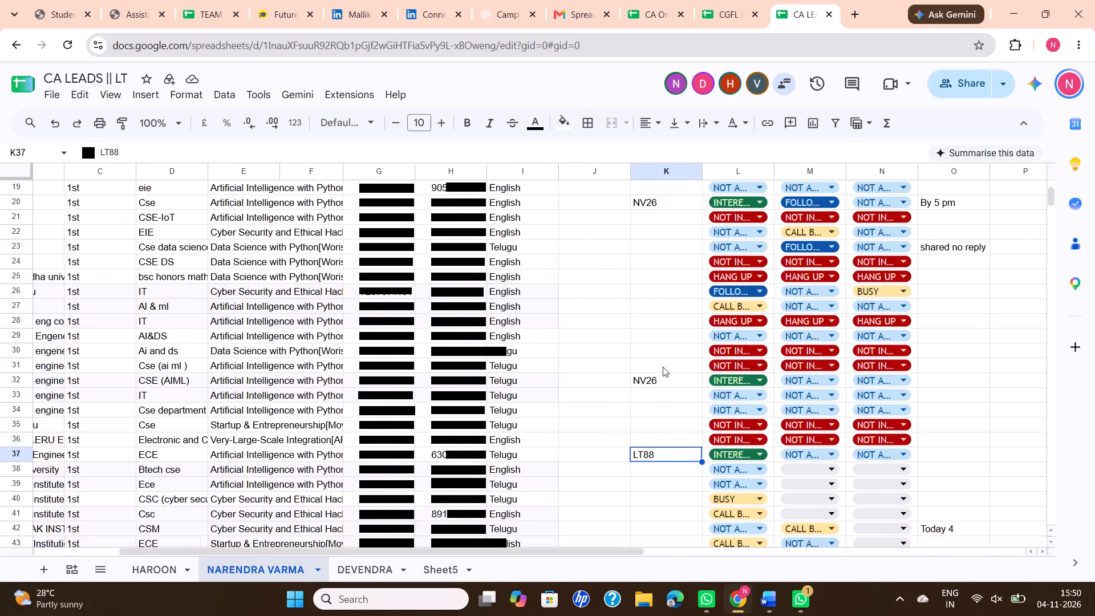
{"action": "left_click", "coordinate": [691, 454]}
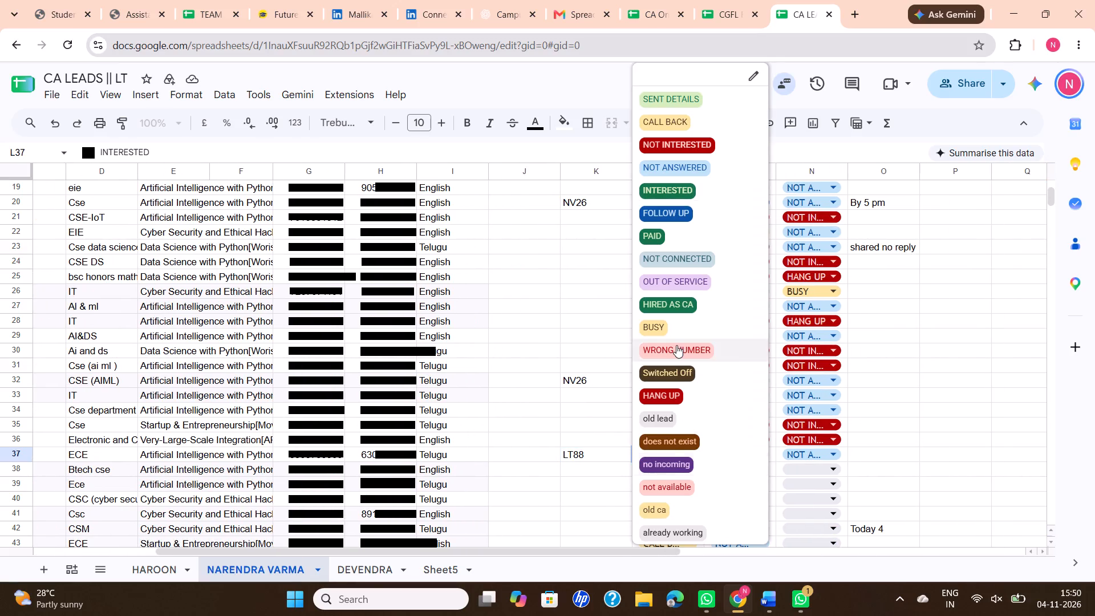
{"action": "left_click", "coordinate": [690, 136]}
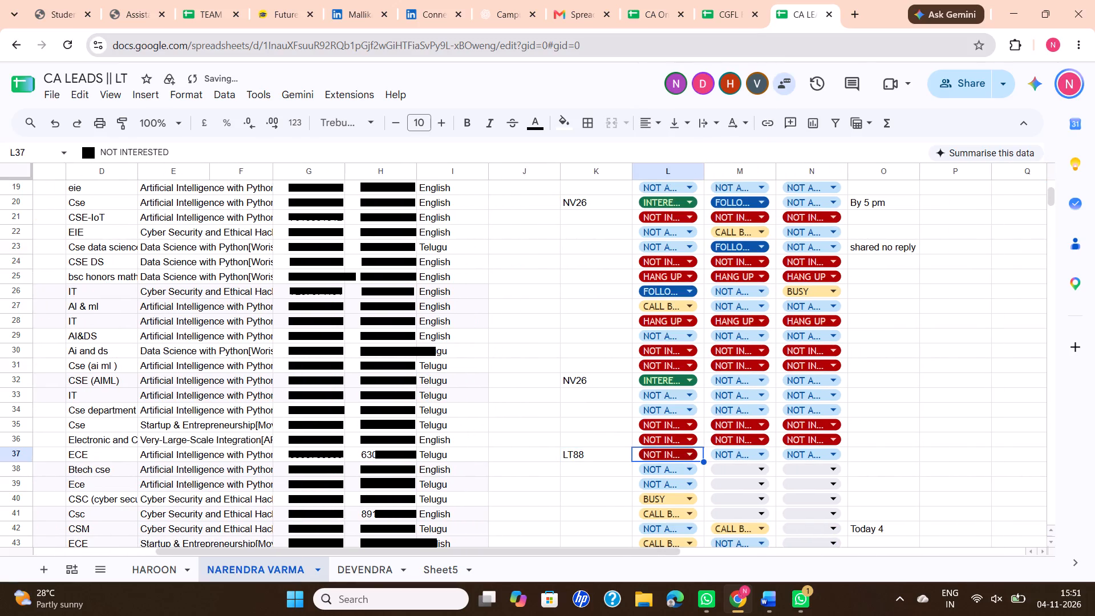
{"action": "left_click_drag", "start_coordinate": [701, 463], "coordinate": [813, 451]}
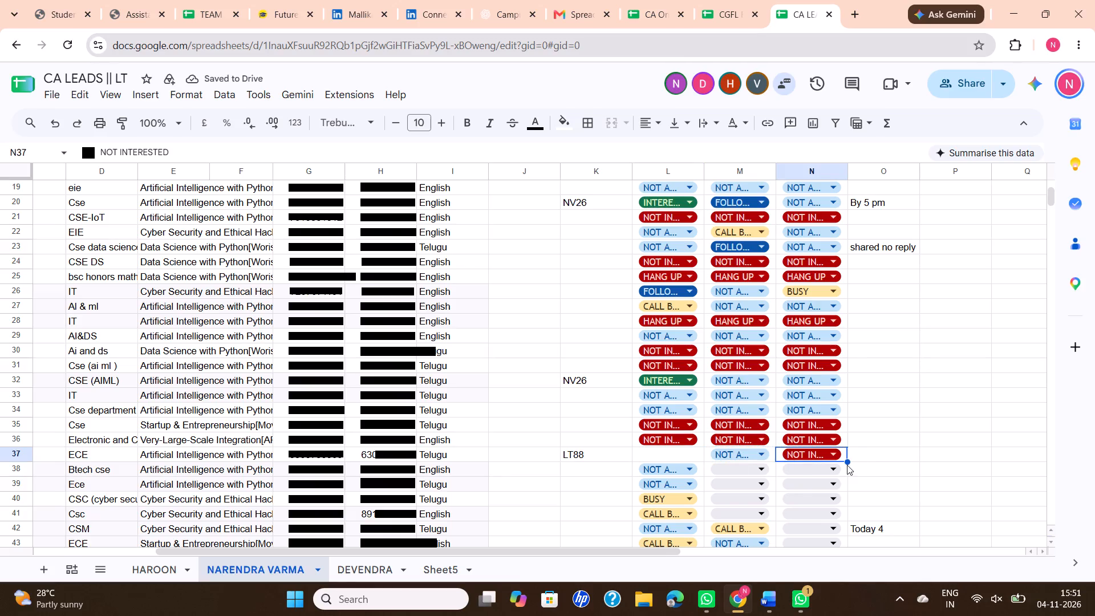
{"action": "left_click_drag", "start_coordinate": [847, 462], "coordinate": [659, 455]}
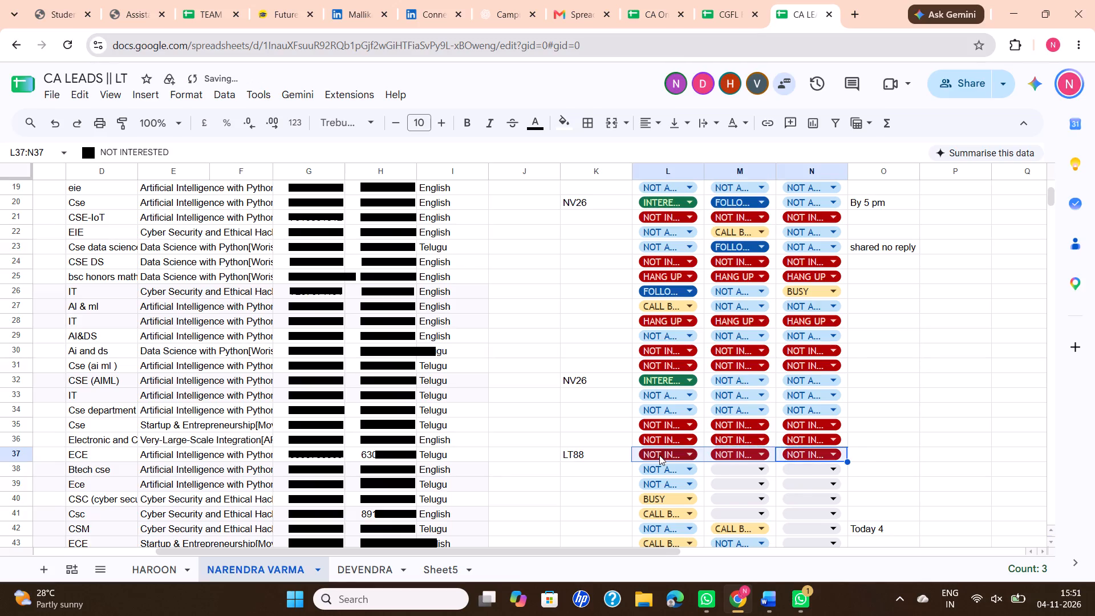
Return to the lead in row 38 and look up its mobile number.
{"action": "left_click", "coordinate": [624, 473]}
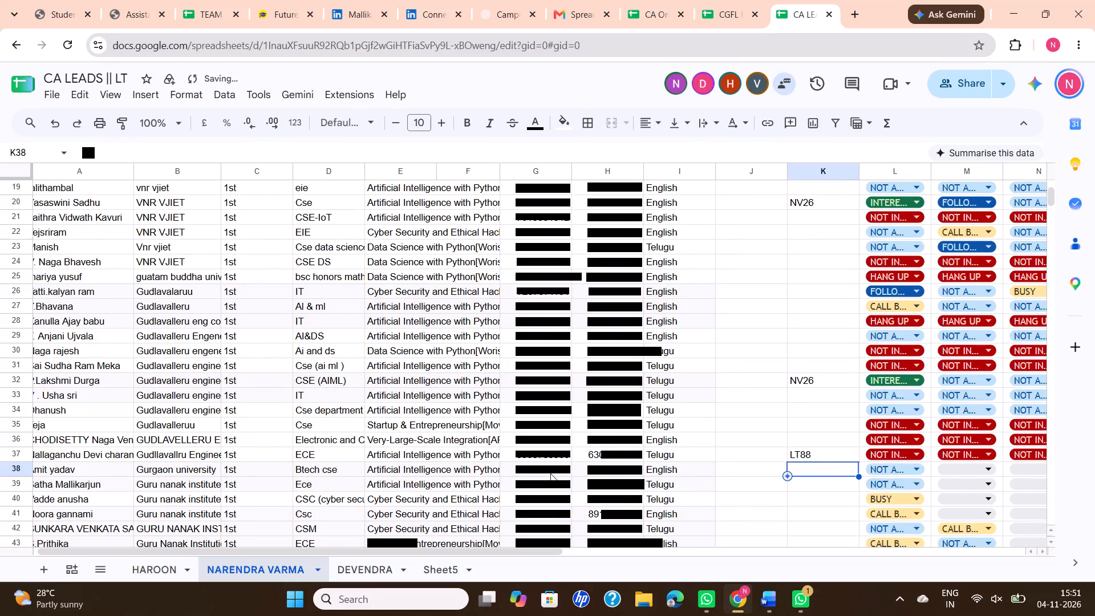
{"action": "left_click", "coordinate": [550, 473]}
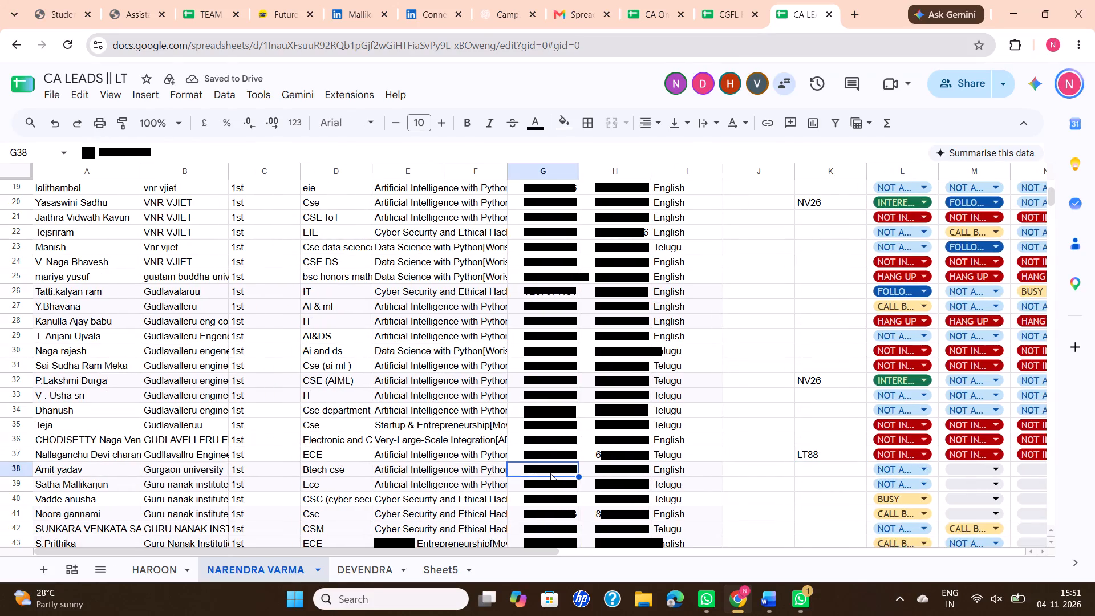
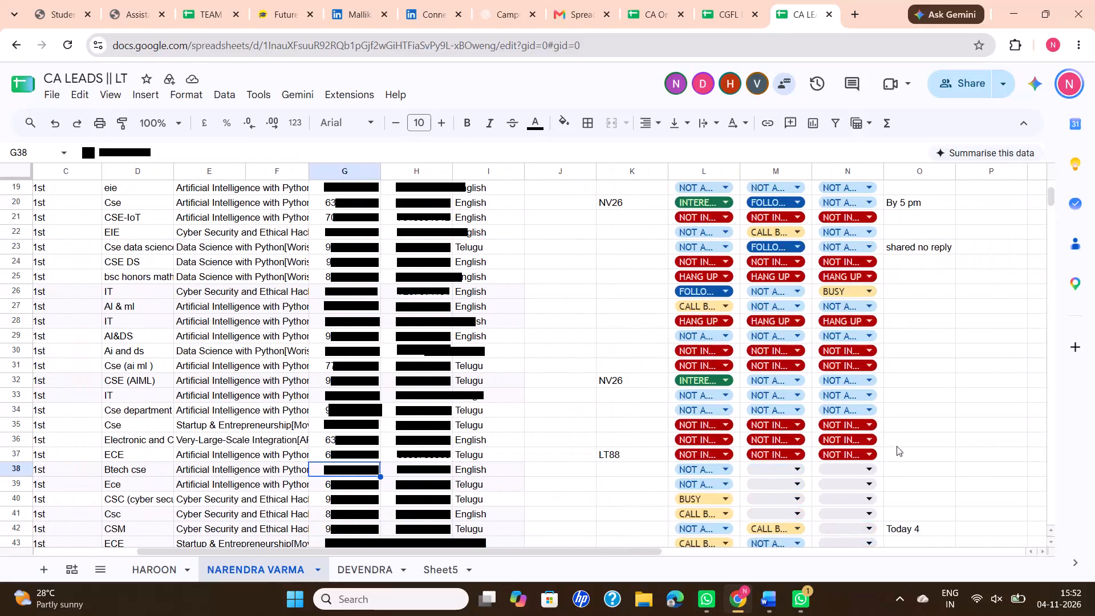
Change the column L status of the lead in row 38 to HANG UP.
{"action": "left_click", "coordinate": [723, 475]}
{"action": "left_click", "coordinate": [724, 470]}
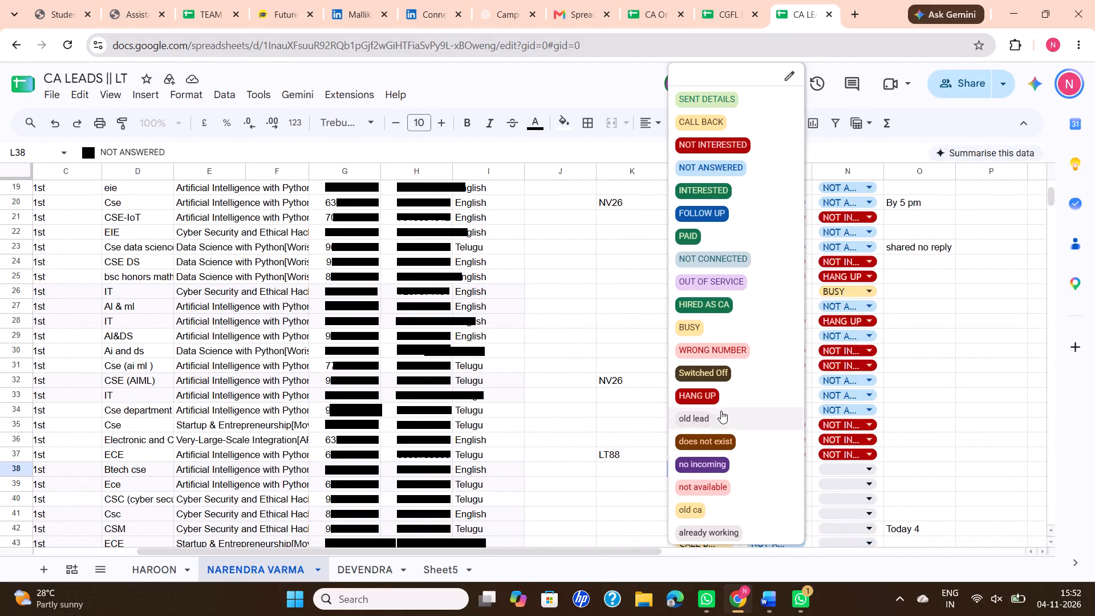
{"action": "left_click", "coordinate": [699, 392]}
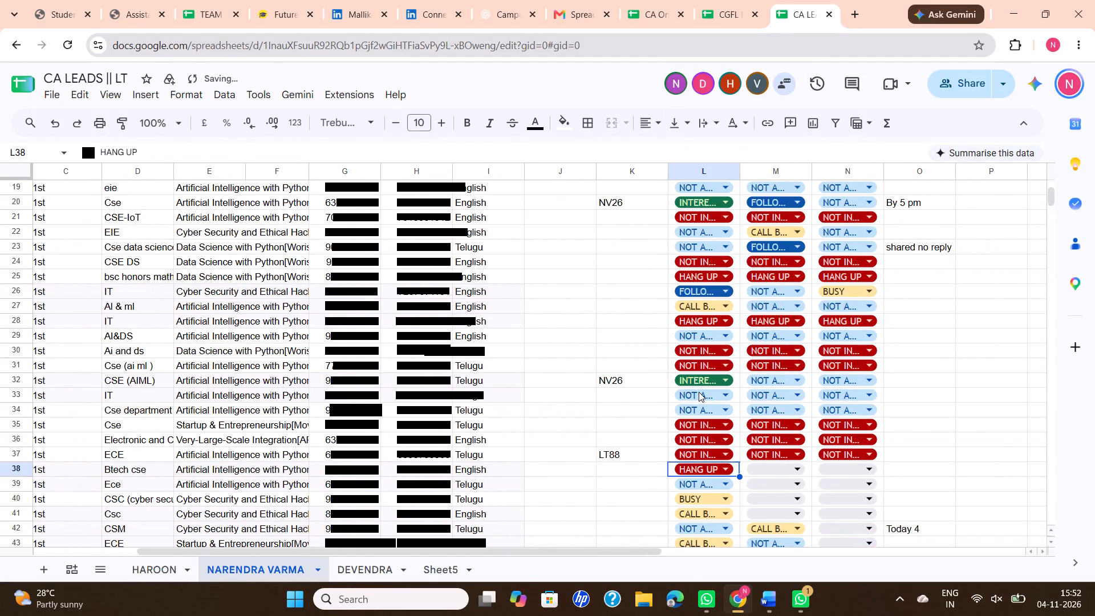
Look up the mobile number of the lead in row 38 again.
{"action": "scroll", "coordinate": [617, 432], "scroll_direction": "right", "scroll_amount": 1}
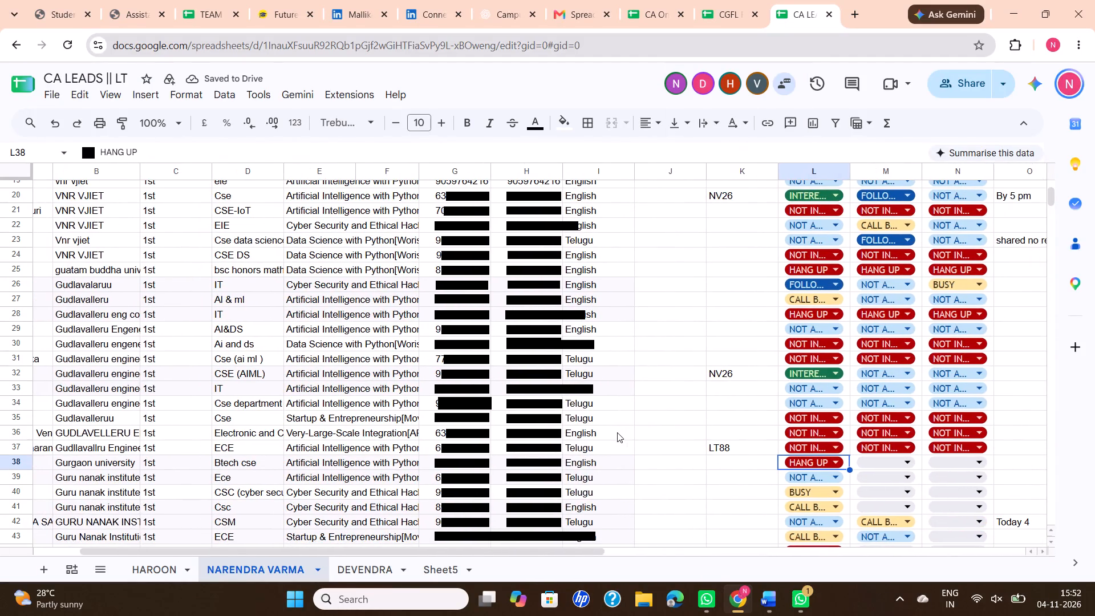
{"action": "left_click", "coordinate": [480, 467]}
{"action": "scroll", "coordinate": [480, 467], "scroll_direction": "right", "scroll_amount": 3}
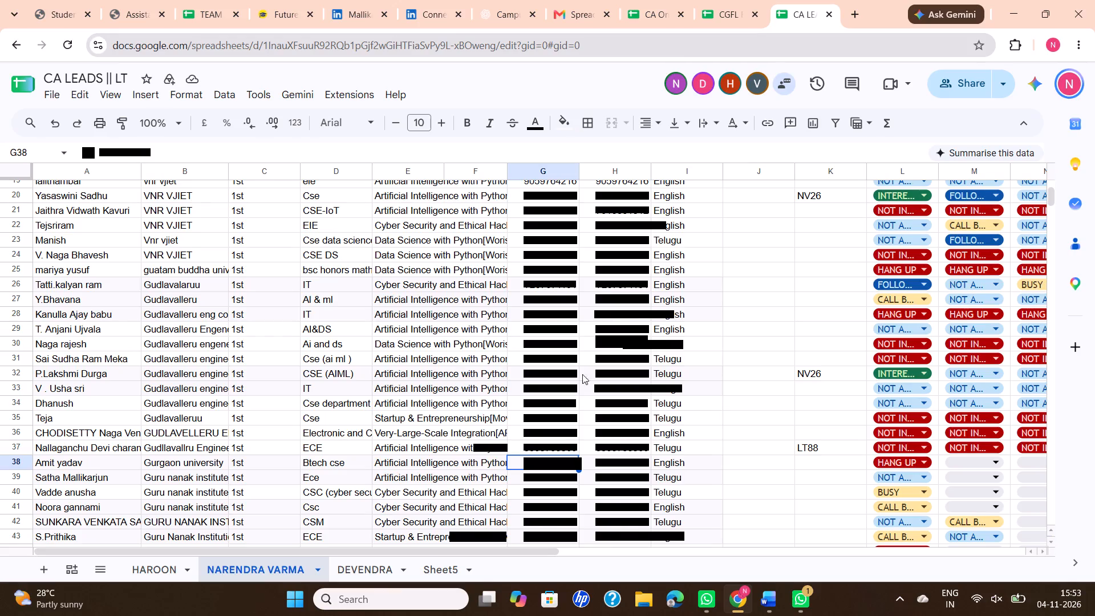
{"action": "left_click", "coordinate": [729, 0]}
{"action": "scroll", "coordinate": [528, 395], "scroll_direction": "right", "scroll_amount": 10}
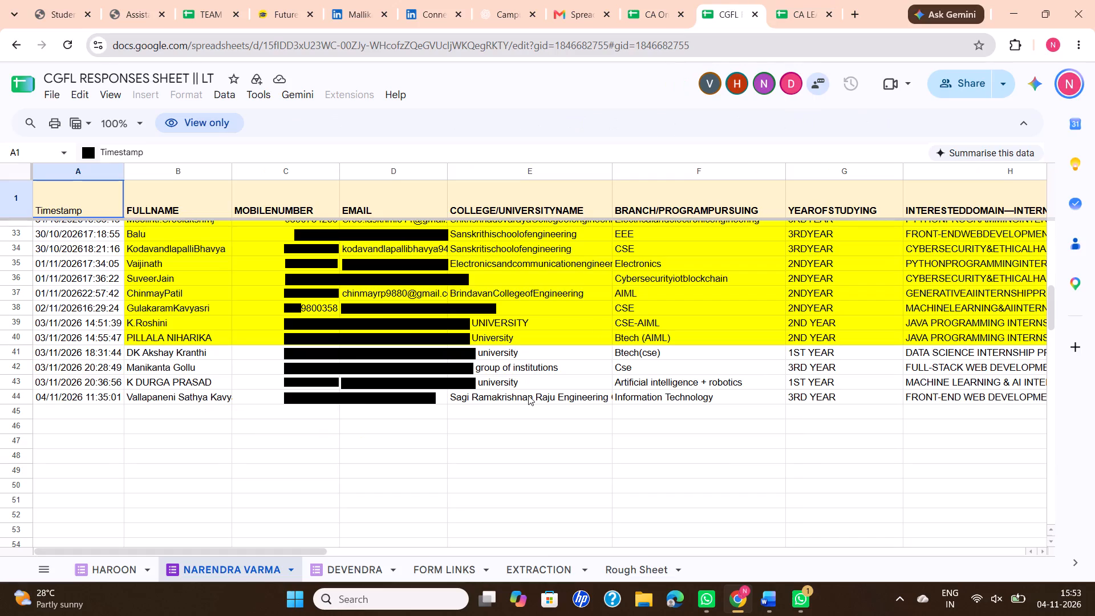
{"action": "scroll", "coordinate": [528, 395], "scroll_direction": "right", "scroll_amount": 4}
Review the CA Onboarding Application (Responses) sheet, examining the applicants' details and the assigned LEAD GEN BD NAME.
{"action": "left_click", "coordinate": [798, 27]}
{"action": "left_click", "coordinate": [670, 15]}
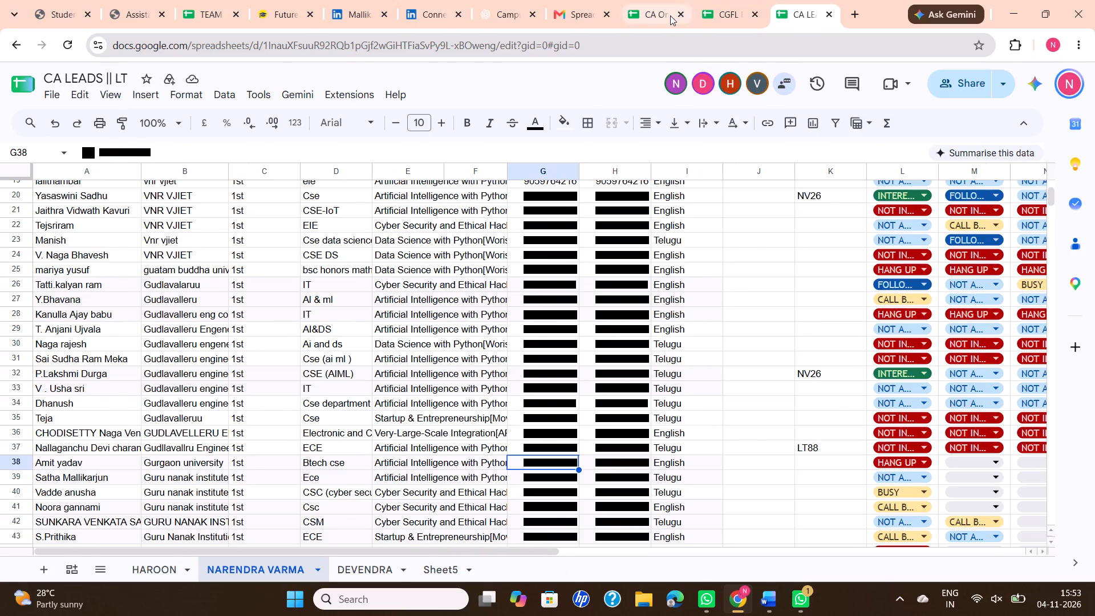
{"action": "scroll", "coordinate": [611, 349], "scroll_direction": "down", "scroll_amount": 1}
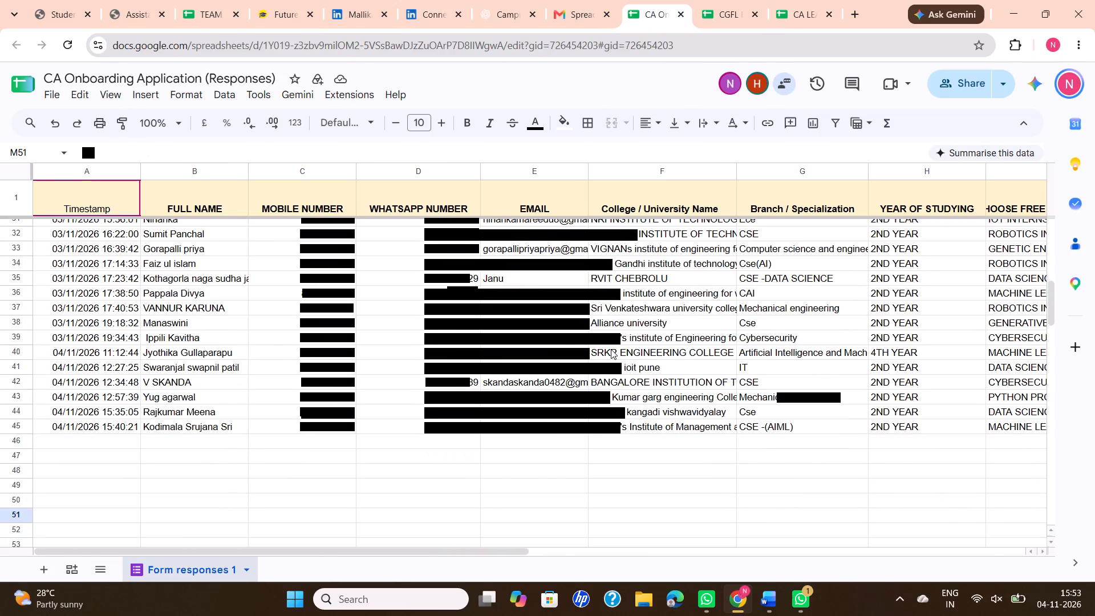
{"action": "scroll", "coordinate": [611, 349], "scroll_direction": "left", "scroll_amount": 10}
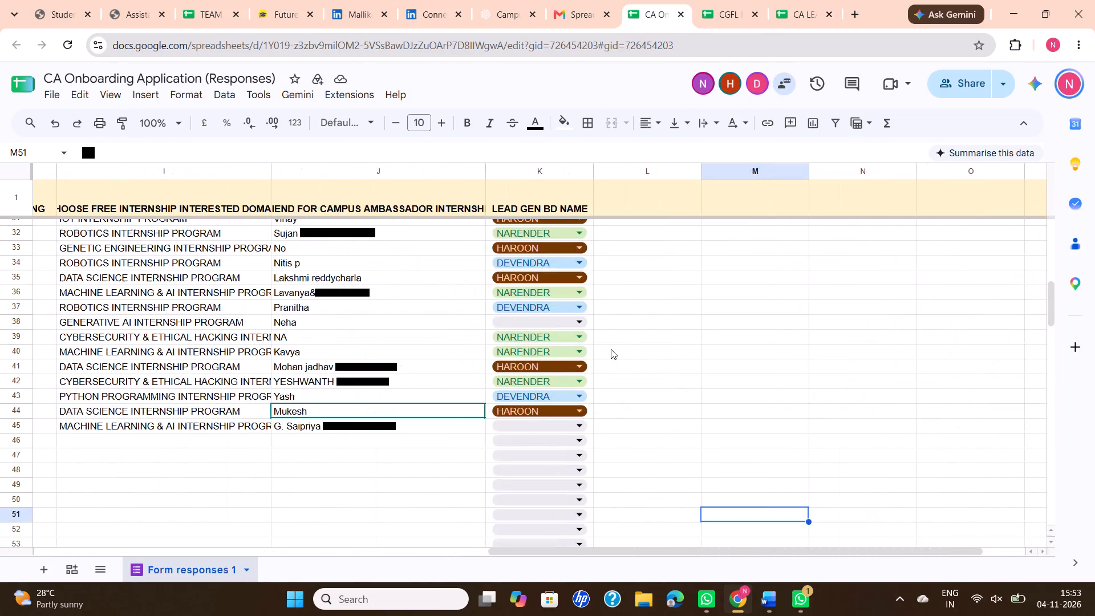
{"action": "scroll", "coordinate": [611, 349], "scroll_direction": "right", "scroll_amount": 8}
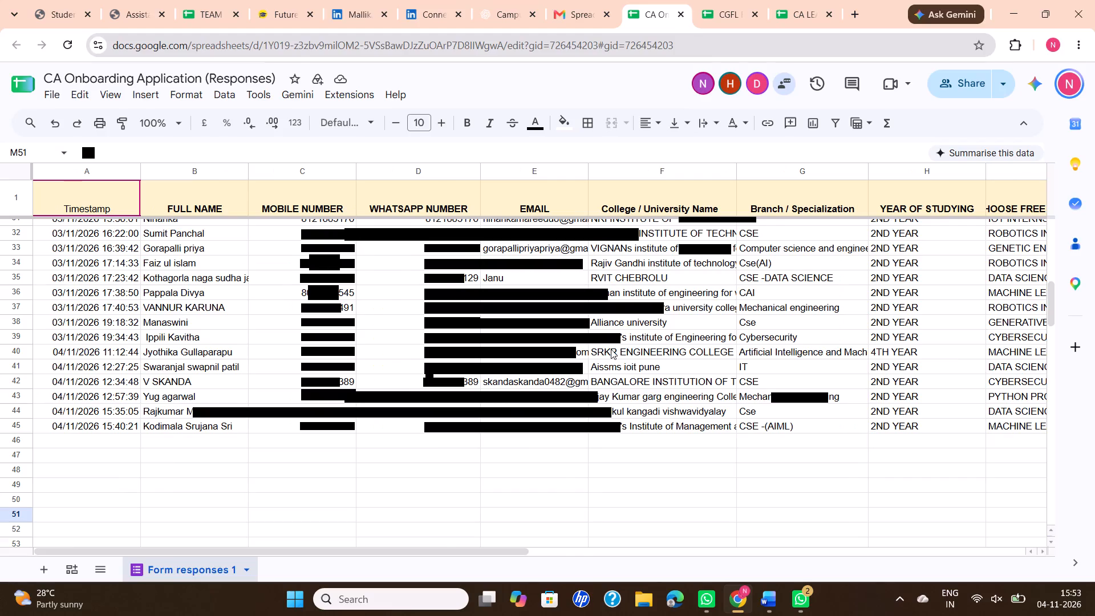
{"action": "scroll", "coordinate": [611, 349], "scroll_direction": "up", "scroll_amount": 1}
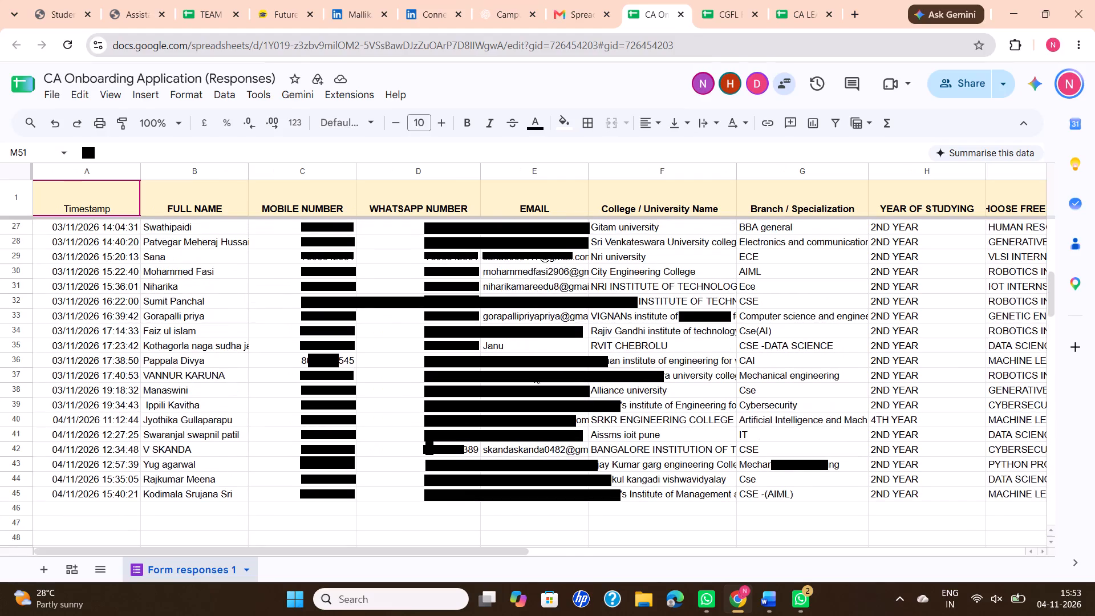
{"action": "scroll", "coordinate": [534, 373], "scroll_direction": "up", "scroll_amount": 6}
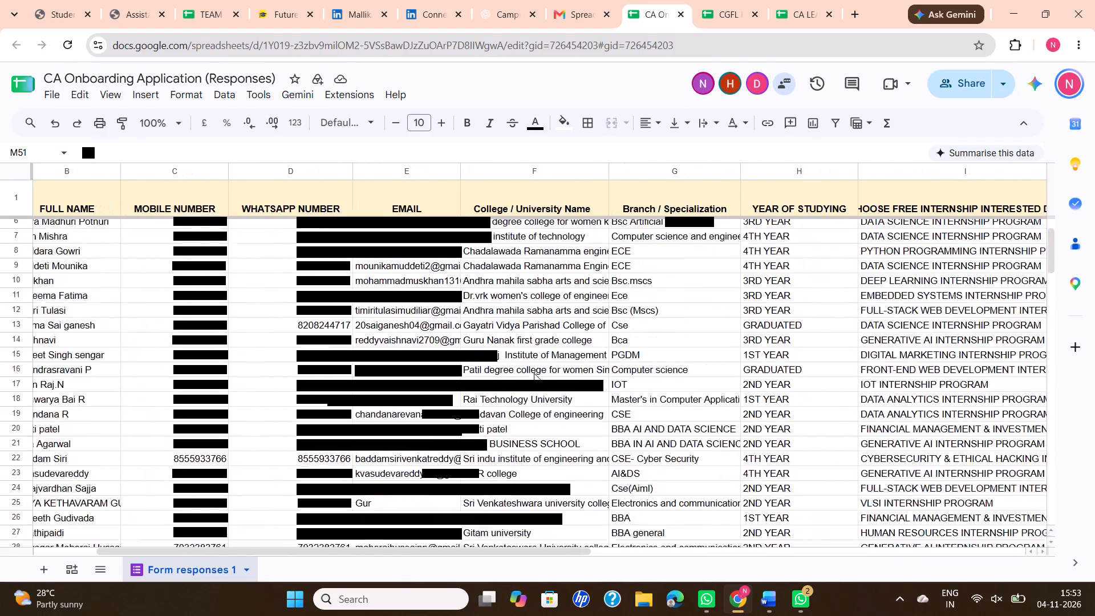
{"action": "scroll", "coordinate": [534, 373], "scroll_direction": "up", "scroll_amount": 4}
{"action": "scroll", "coordinate": [534, 373], "scroll_direction": "down", "scroll_amount": 4}
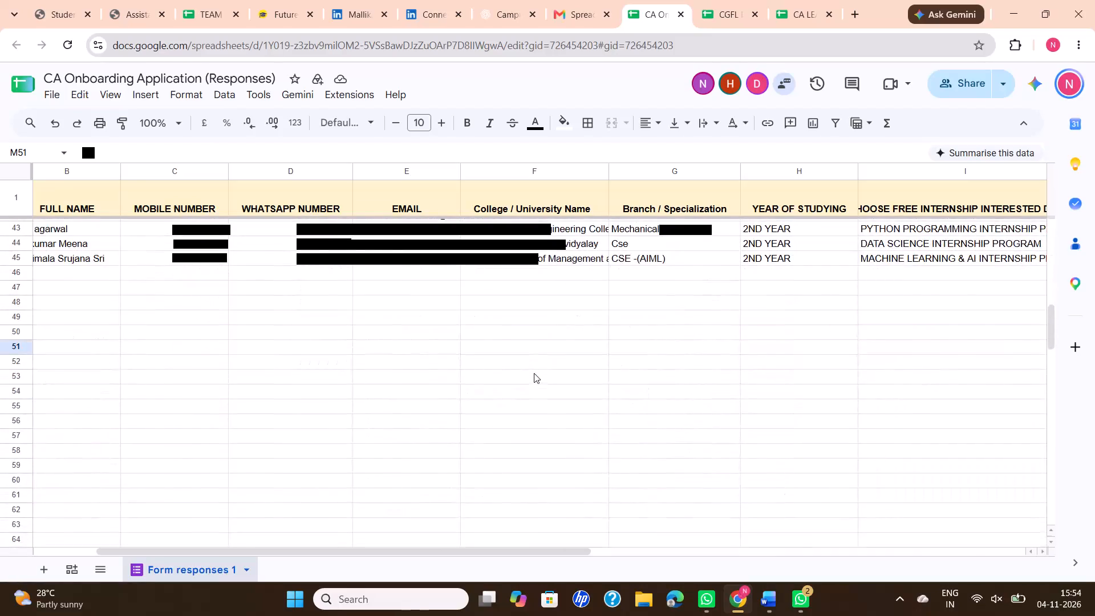
{"action": "scroll", "coordinate": [534, 373], "scroll_direction": "down", "scroll_amount": 1}
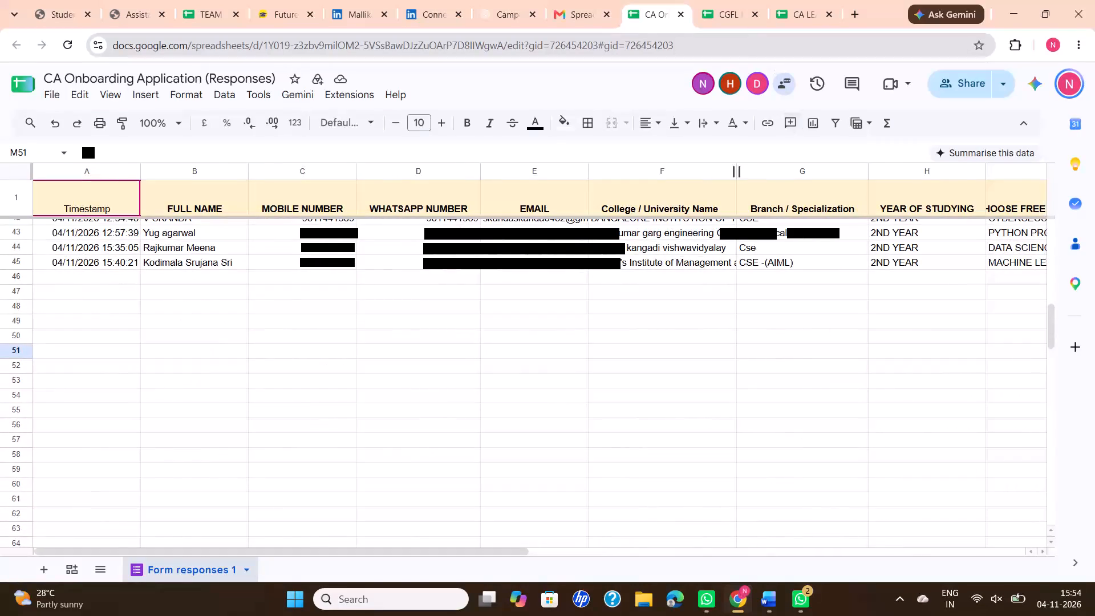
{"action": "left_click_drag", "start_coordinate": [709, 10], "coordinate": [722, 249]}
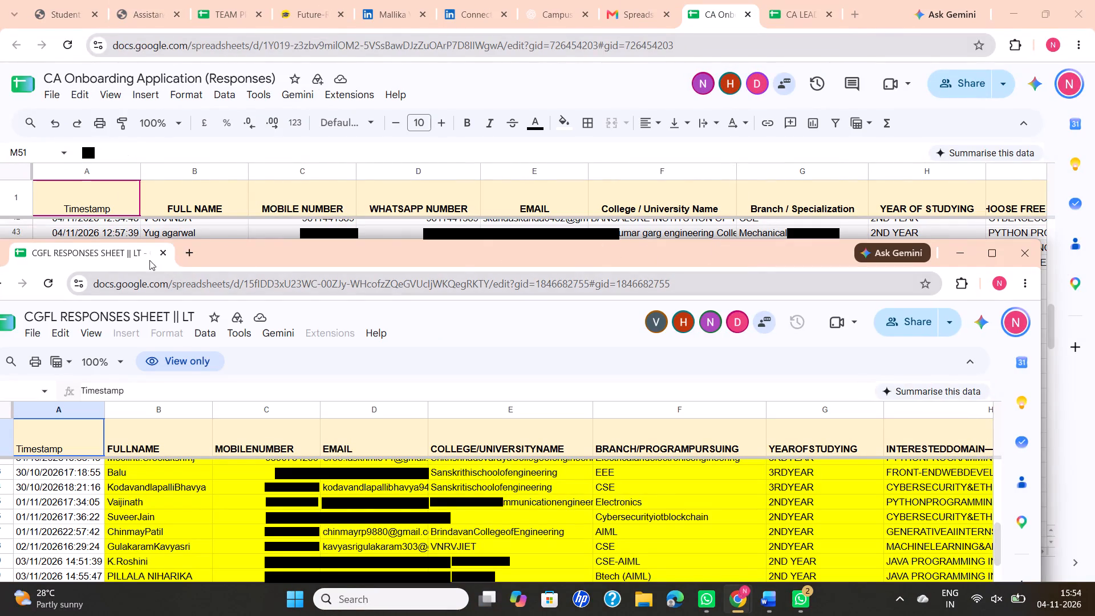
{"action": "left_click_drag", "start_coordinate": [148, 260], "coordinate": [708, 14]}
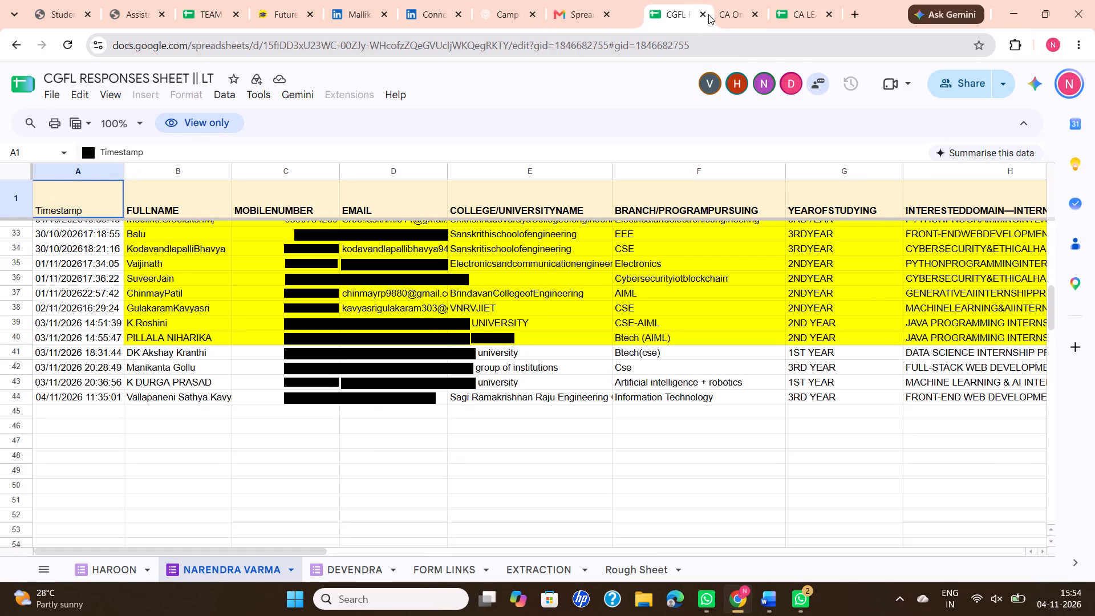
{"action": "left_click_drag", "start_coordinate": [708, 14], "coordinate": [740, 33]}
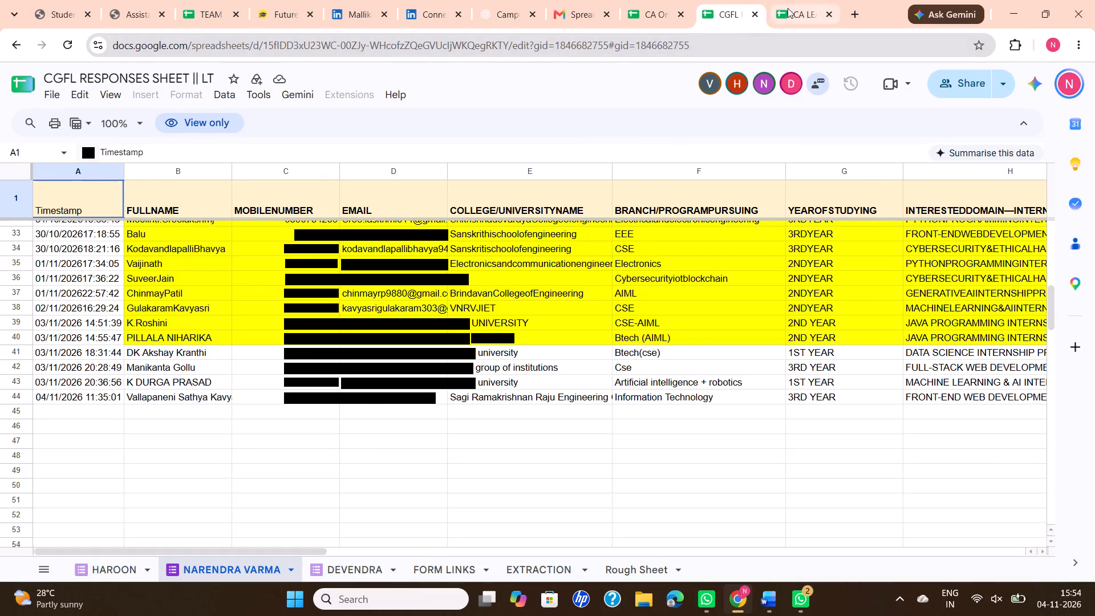
Return to the CA LEADS || LT spreadsheet and copy the HANG UP status across columns M and N in row 38.
{"action": "left_click", "coordinate": [788, 8]}
{"action": "scroll", "coordinate": [494, 382], "scroll_direction": "left", "scroll_amount": 3}
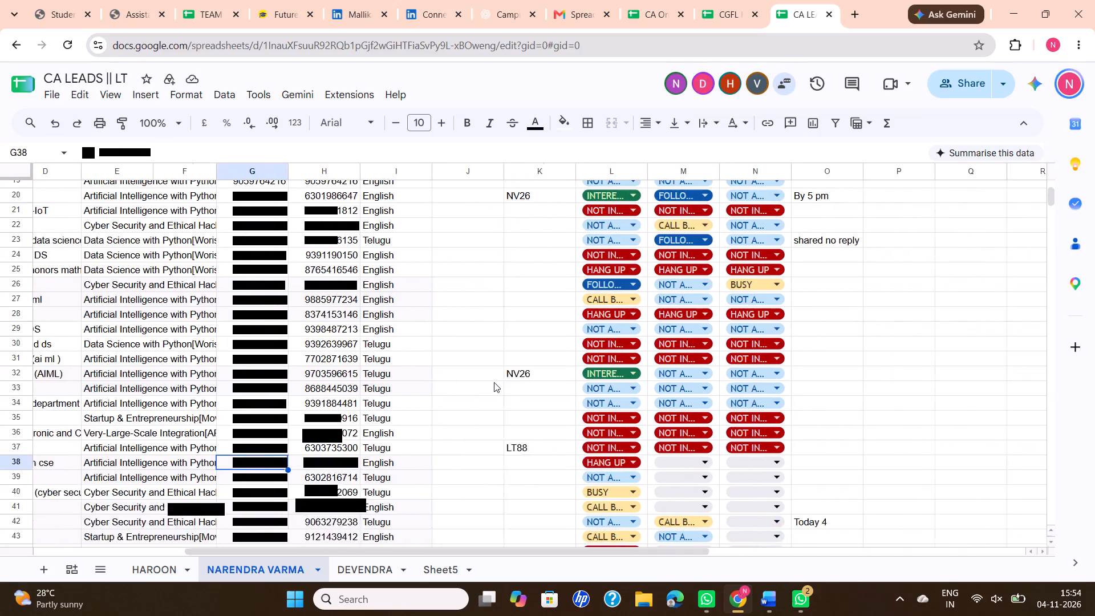
{"action": "scroll", "coordinate": [547, 423], "scroll_direction": "down", "scroll_amount": 1}
{"action": "left_click", "coordinate": [583, 376]}
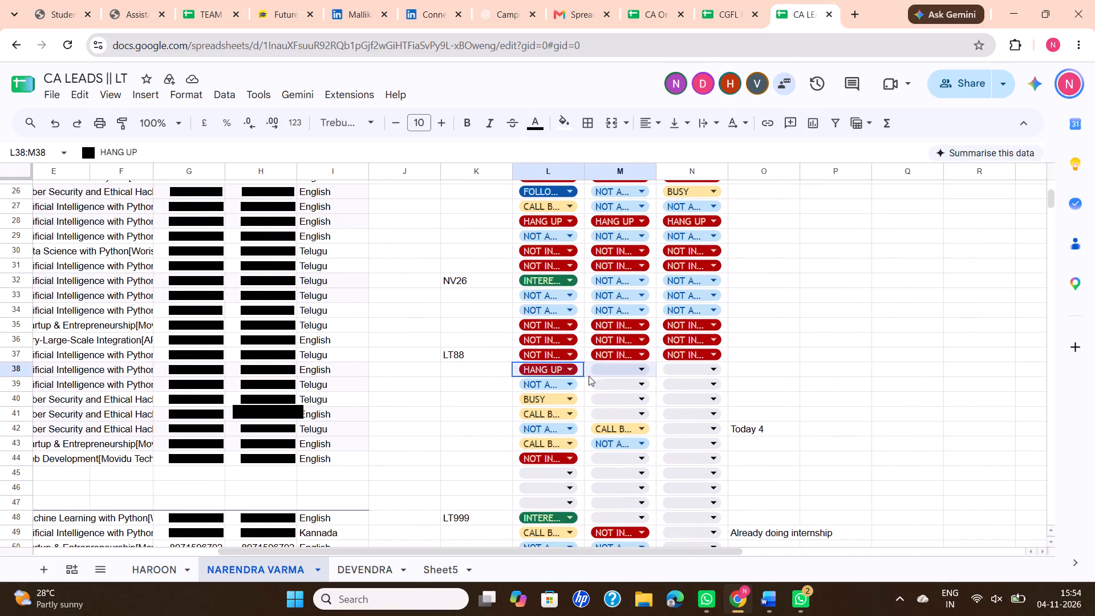
{"action": "left_click_drag", "start_coordinate": [583, 377], "coordinate": [708, 372]}
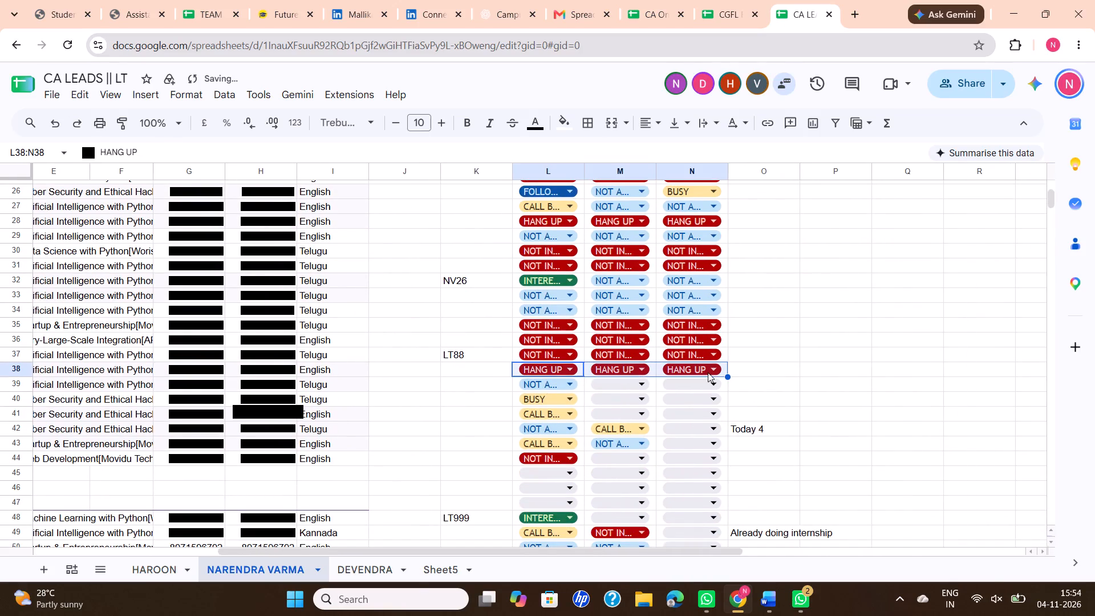
Look up the mobile number of the lead in row 39.
{"action": "left_click", "coordinate": [505, 390]}
{"action": "scroll", "coordinate": [505, 390], "scroll_direction": "right", "scroll_amount": 5}
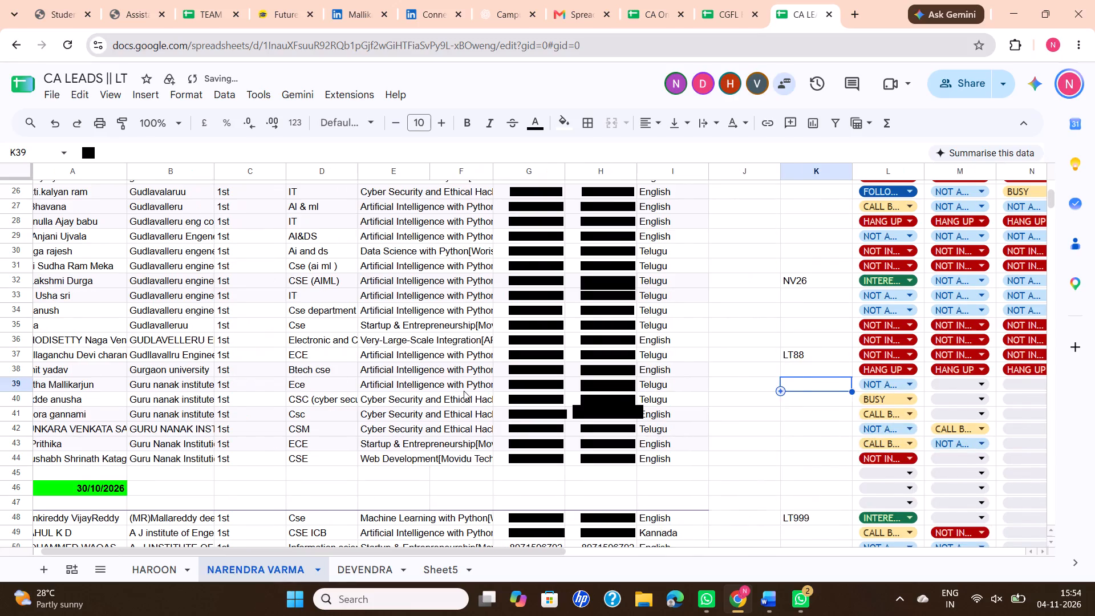
{"action": "left_click", "coordinate": [520, 383]}
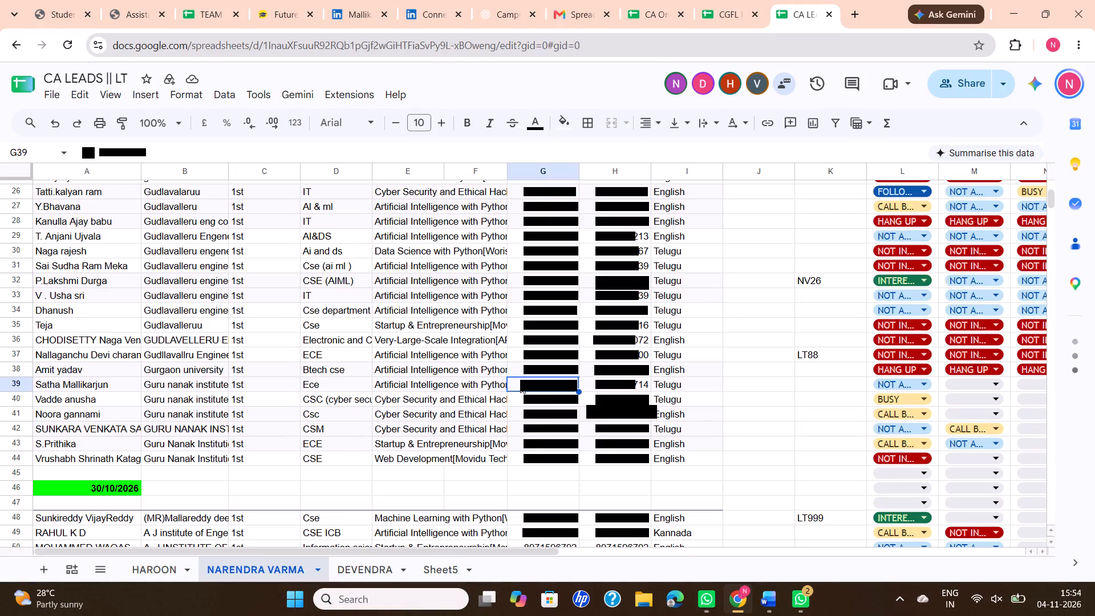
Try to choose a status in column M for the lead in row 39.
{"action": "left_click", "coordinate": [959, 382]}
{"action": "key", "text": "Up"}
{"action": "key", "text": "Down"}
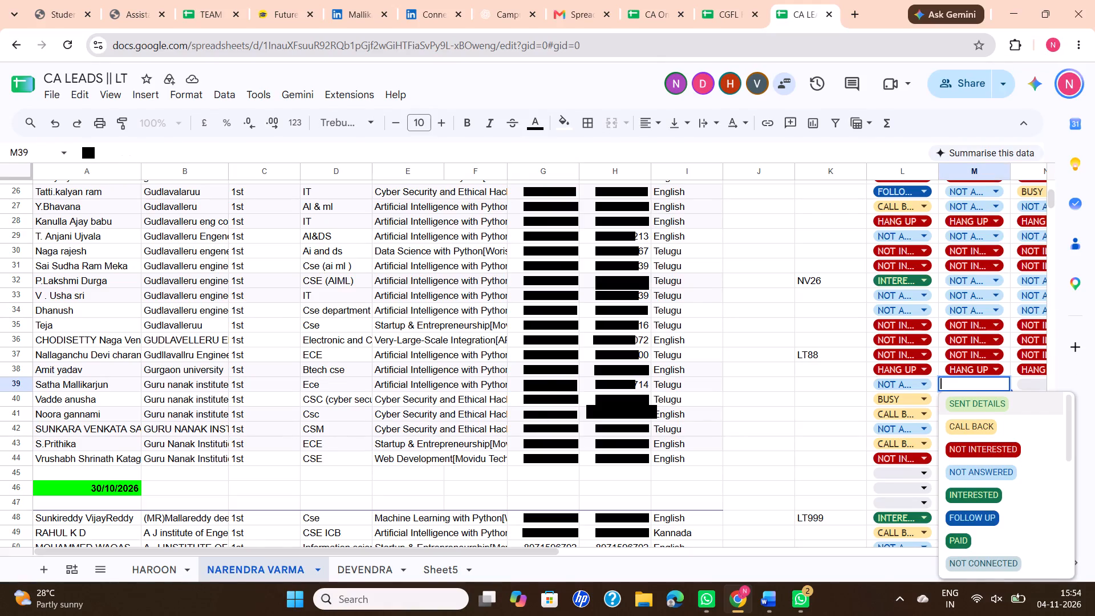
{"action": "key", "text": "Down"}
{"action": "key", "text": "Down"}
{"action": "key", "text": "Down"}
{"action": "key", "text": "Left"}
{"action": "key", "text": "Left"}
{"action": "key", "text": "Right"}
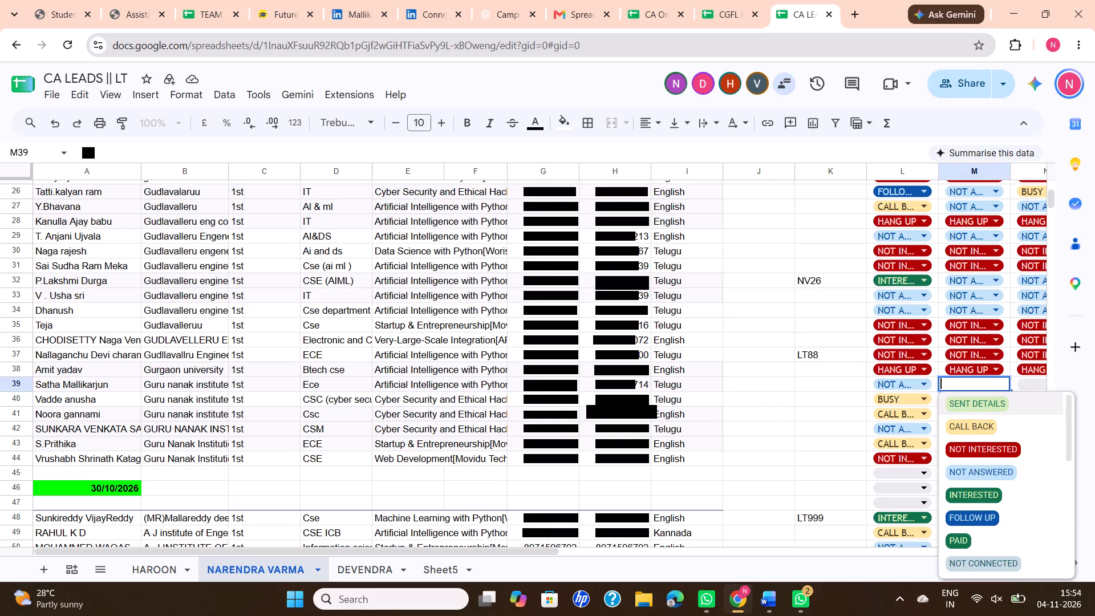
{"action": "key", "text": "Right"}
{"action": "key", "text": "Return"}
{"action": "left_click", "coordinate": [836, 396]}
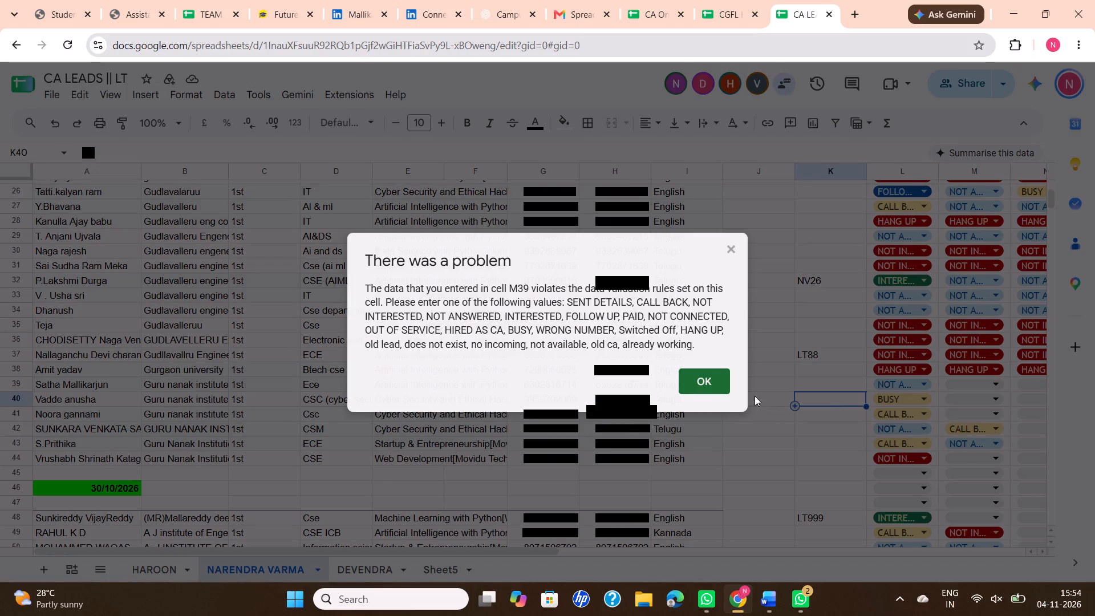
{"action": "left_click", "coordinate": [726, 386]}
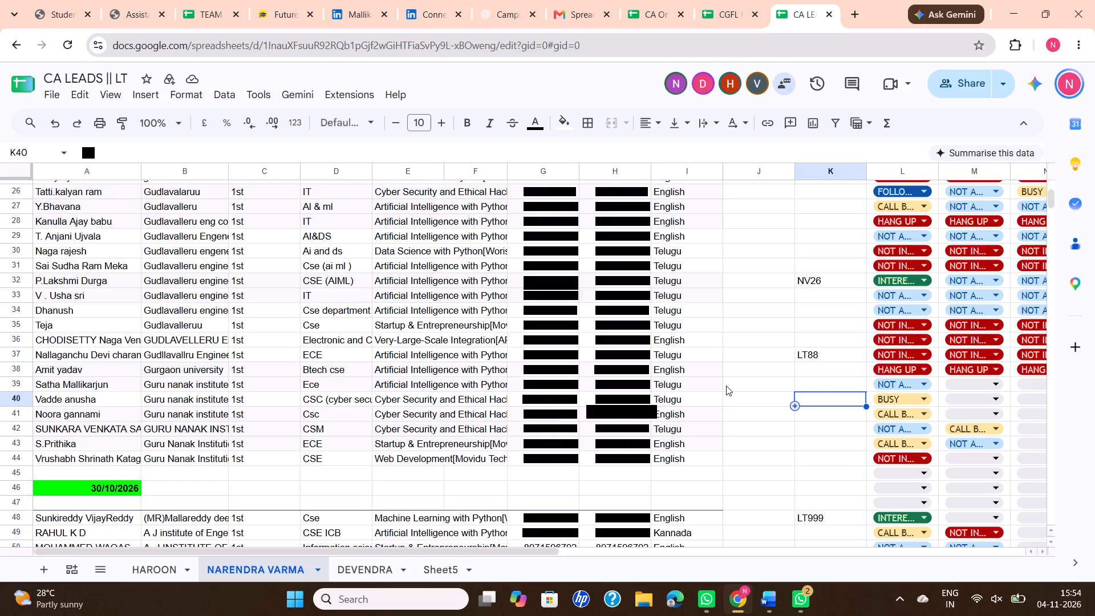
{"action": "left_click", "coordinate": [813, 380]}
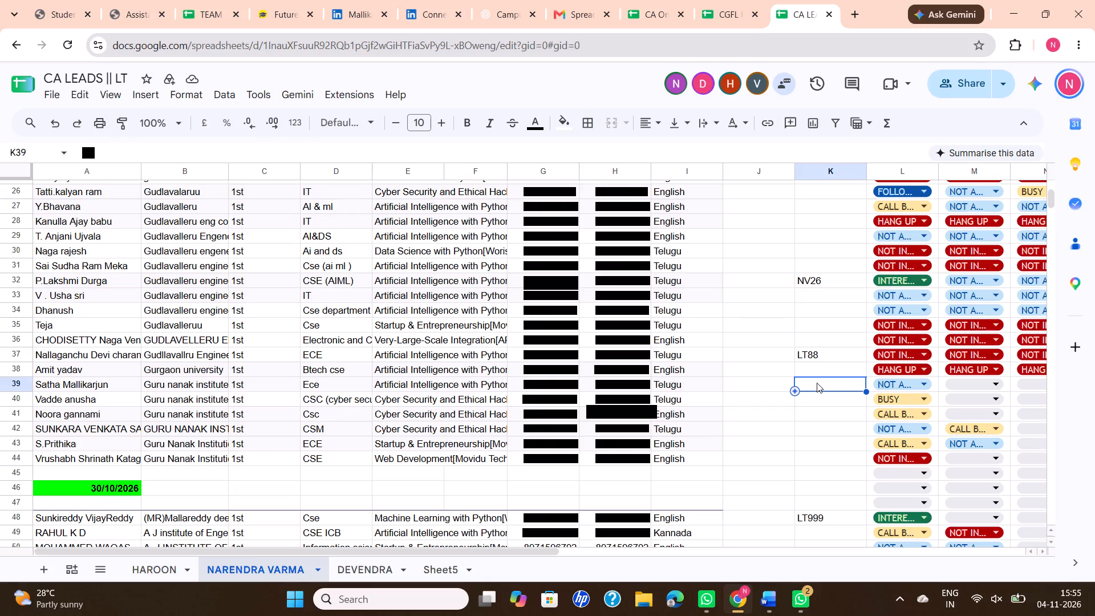
Copy the column L status NOT ANSWERED of the lead in row 39 across columns M and N.
{"action": "scroll", "coordinate": [878, 390], "scroll_direction": "left", "scroll_amount": 3}
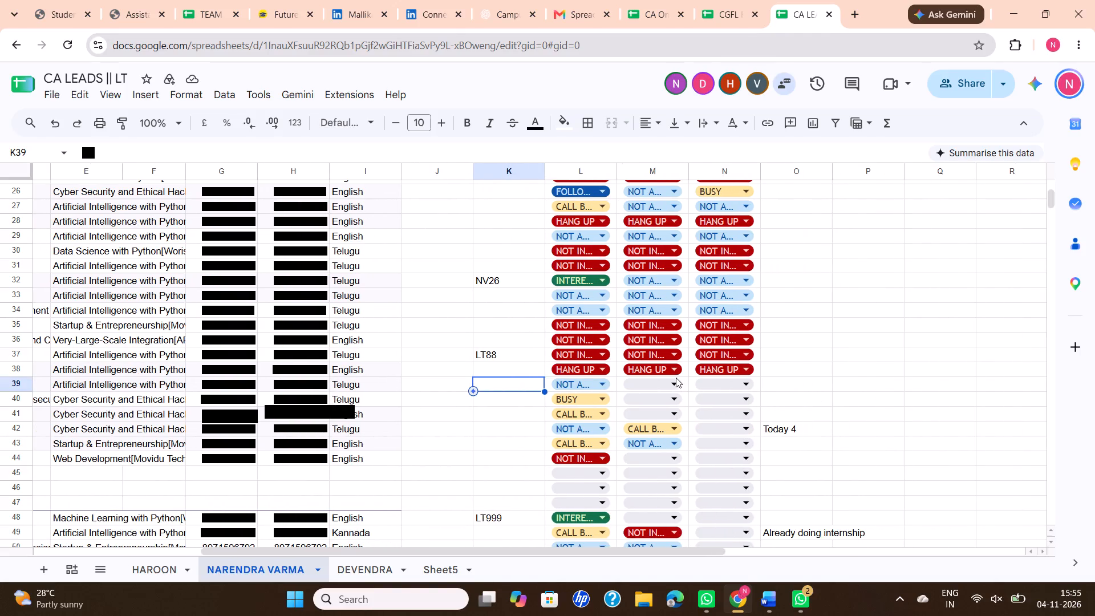
{"action": "left_click", "coordinate": [674, 379]}
{"action": "left_click_drag", "start_coordinate": [671, 467], "coordinate": [604, 391]}
{"action": "left_click_drag", "start_coordinate": [604, 391], "coordinate": [612, 390]}
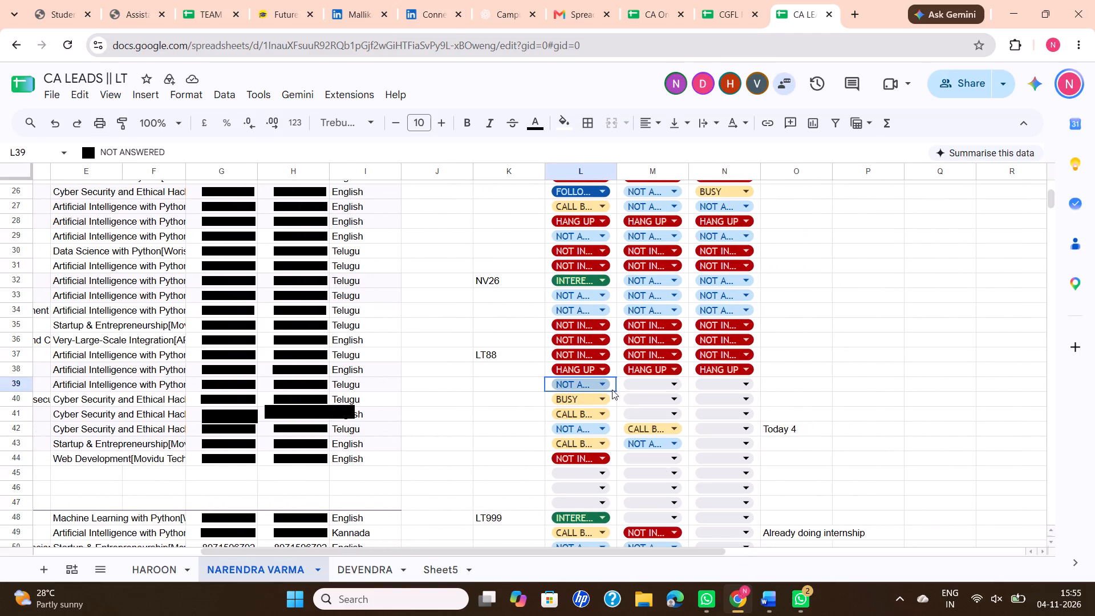
{"action": "left_click_drag", "start_coordinate": [612, 390], "coordinate": [617, 387]}
{"action": "left_click_drag", "start_coordinate": [617, 390], "coordinate": [739, 397]}
Look up the column H phone number of the lead in row 40.
{"action": "left_click", "coordinate": [525, 398]}
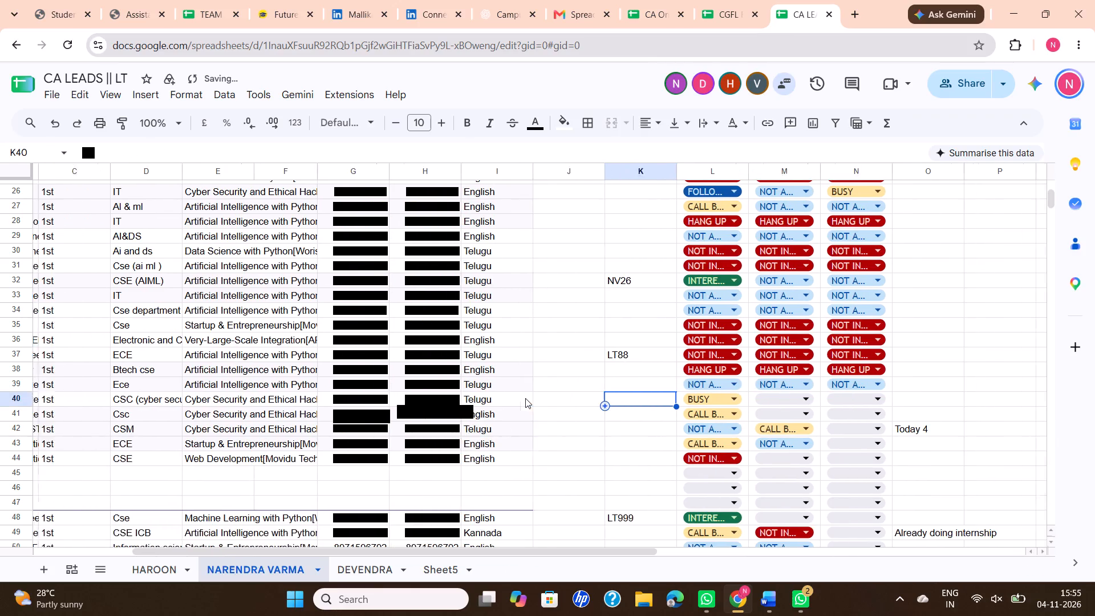
{"action": "left_click", "coordinate": [424, 394]}
{"action": "scroll", "coordinate": [519, 411], "scroll_direction": "right", "scroll_amount": 2}
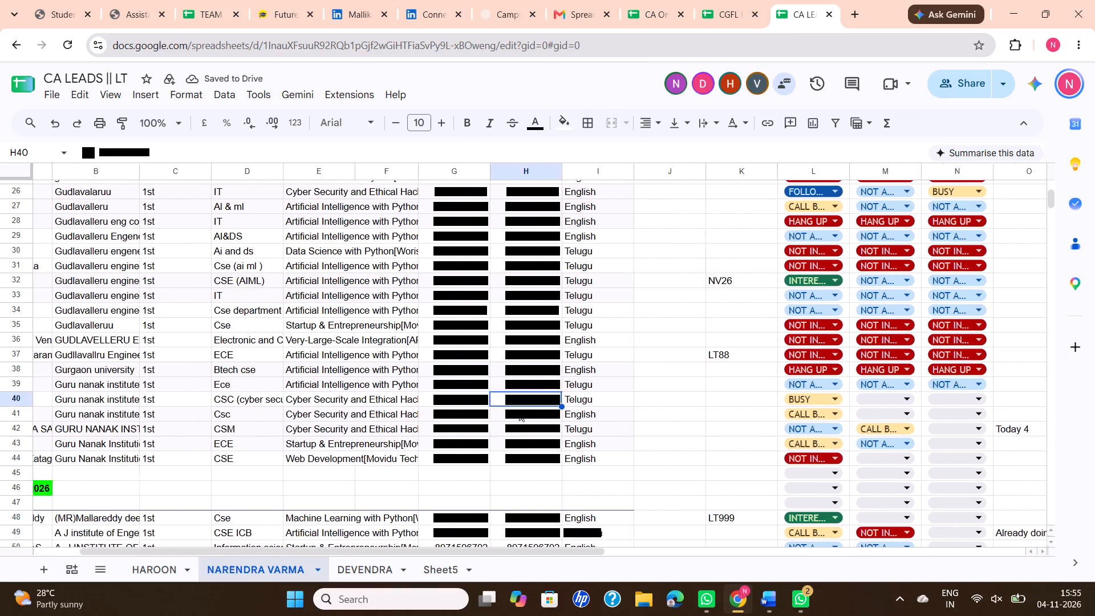
{"action": "scroll", "coordinate": [519, 411], "scroll_direction": "right", "scroll_amount": 2}
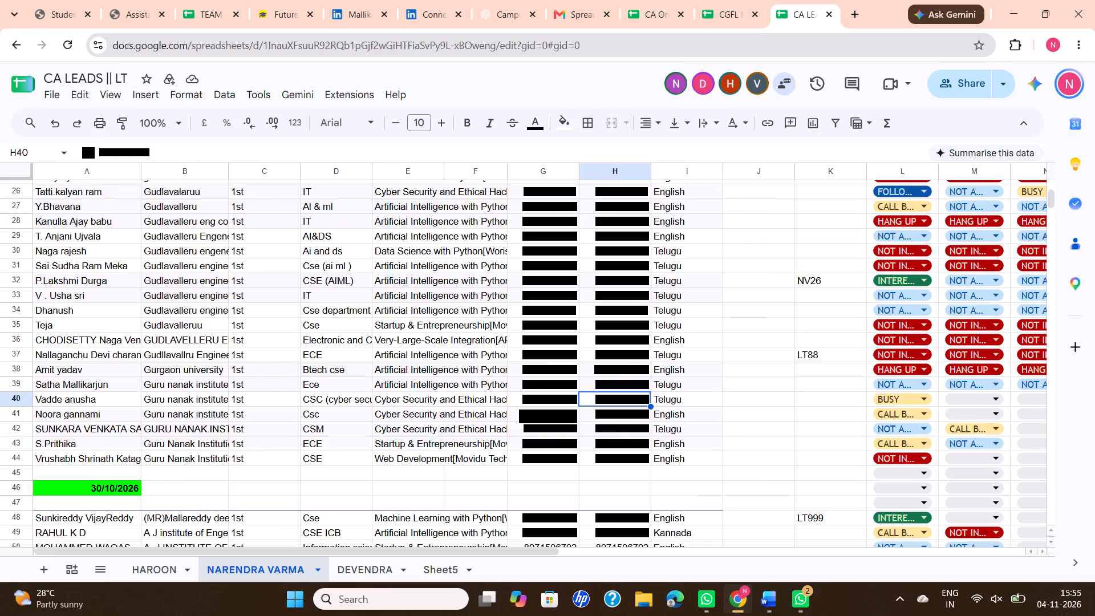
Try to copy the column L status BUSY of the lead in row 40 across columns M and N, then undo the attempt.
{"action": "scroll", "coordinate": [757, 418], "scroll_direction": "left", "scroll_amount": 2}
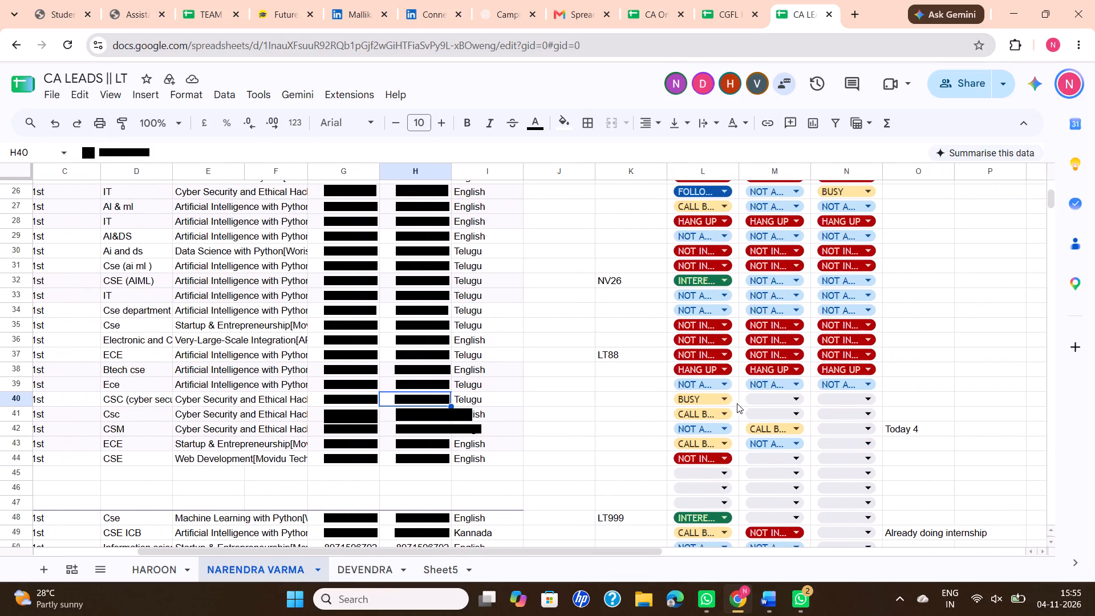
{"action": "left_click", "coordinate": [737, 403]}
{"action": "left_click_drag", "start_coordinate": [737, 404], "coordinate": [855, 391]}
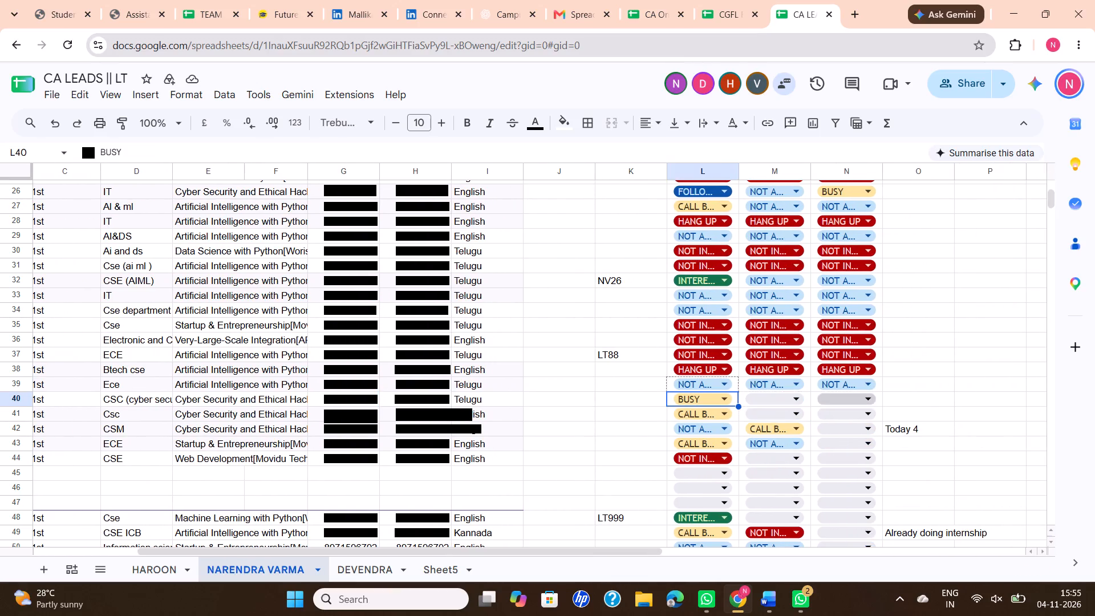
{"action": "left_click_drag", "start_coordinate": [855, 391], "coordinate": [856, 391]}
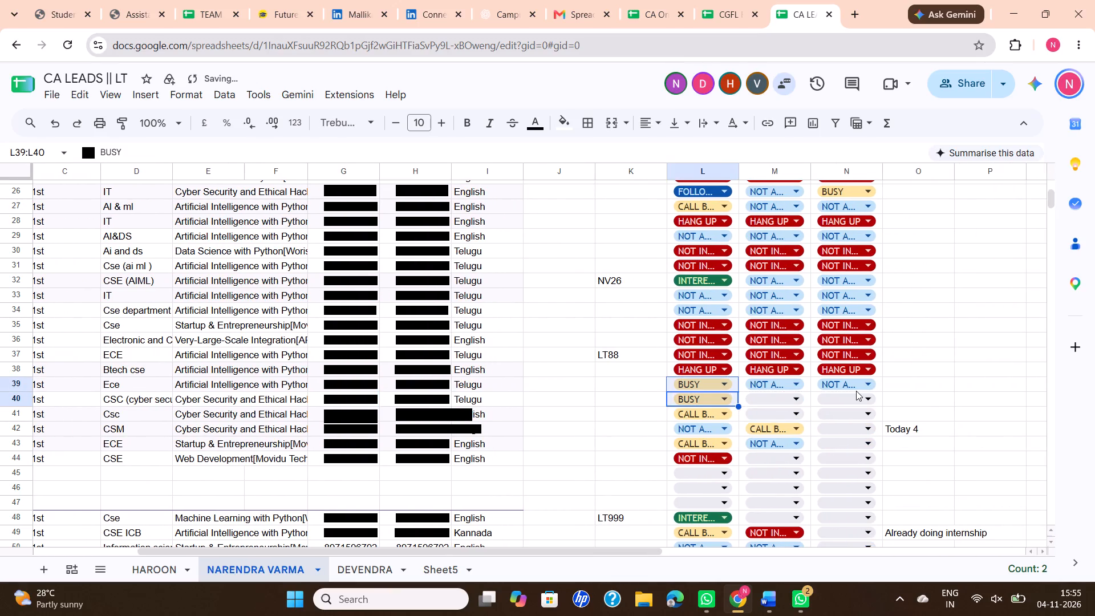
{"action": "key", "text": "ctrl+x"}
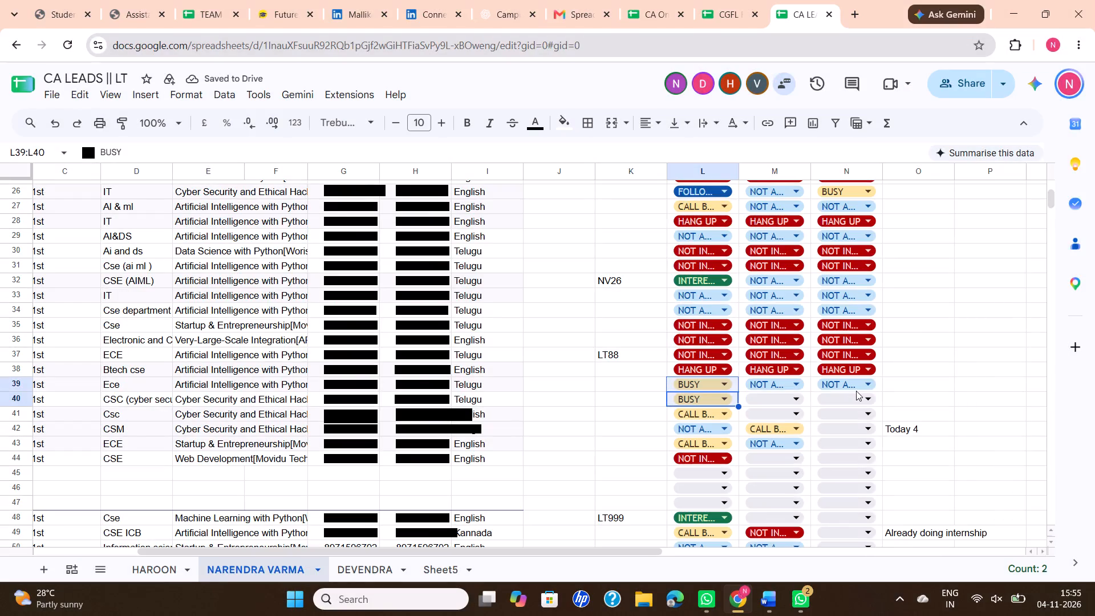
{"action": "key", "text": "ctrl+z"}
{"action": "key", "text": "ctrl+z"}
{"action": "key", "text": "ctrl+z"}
Copy the column L status BUSY across columns M and N for the leads in rows 39 and 40.
{"action": "left_click_drag", "start_coordinate": [740, 406], "coordinate": [851, 402]}
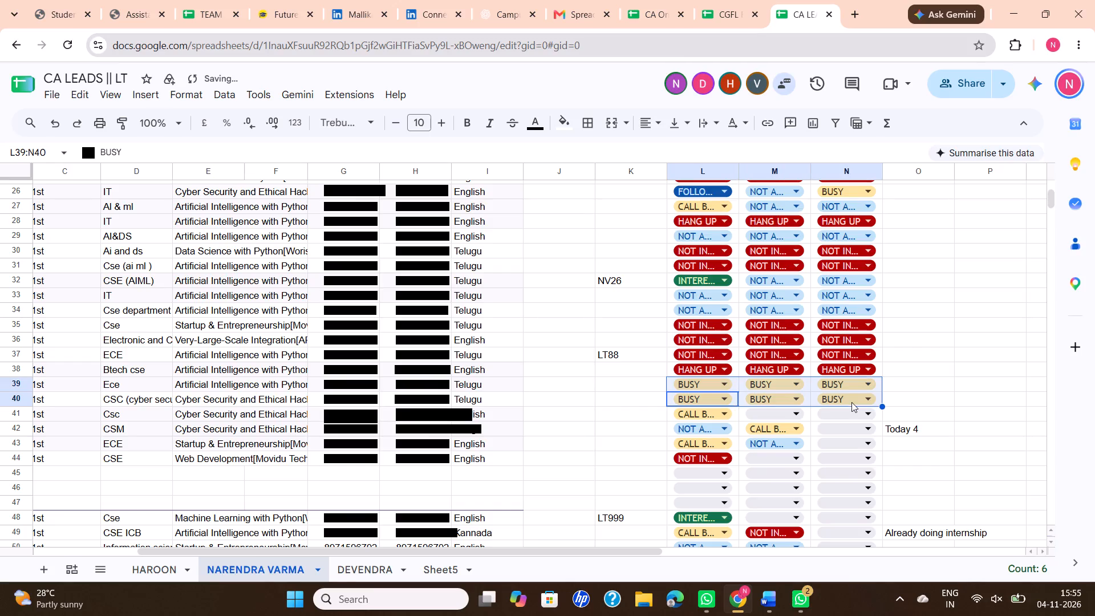
{"action": "left_click", "coordinate": [887, 387]}
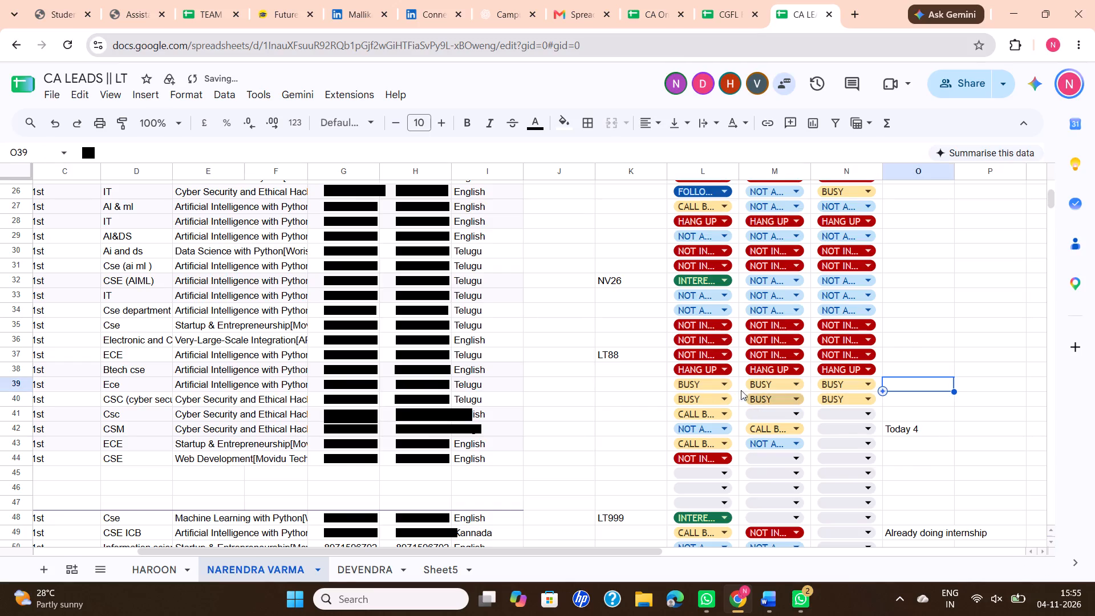
Set the column L status of the lead in row 38 to NOT INTERESTED.
{"action": "left_click_drag", "start_coordinate": [729, 374], "coordinate": [713, 448]}
{"action": "left_click", "coordinate": [713, 448]}
{"action": "key", "text": "ctrl+z"}
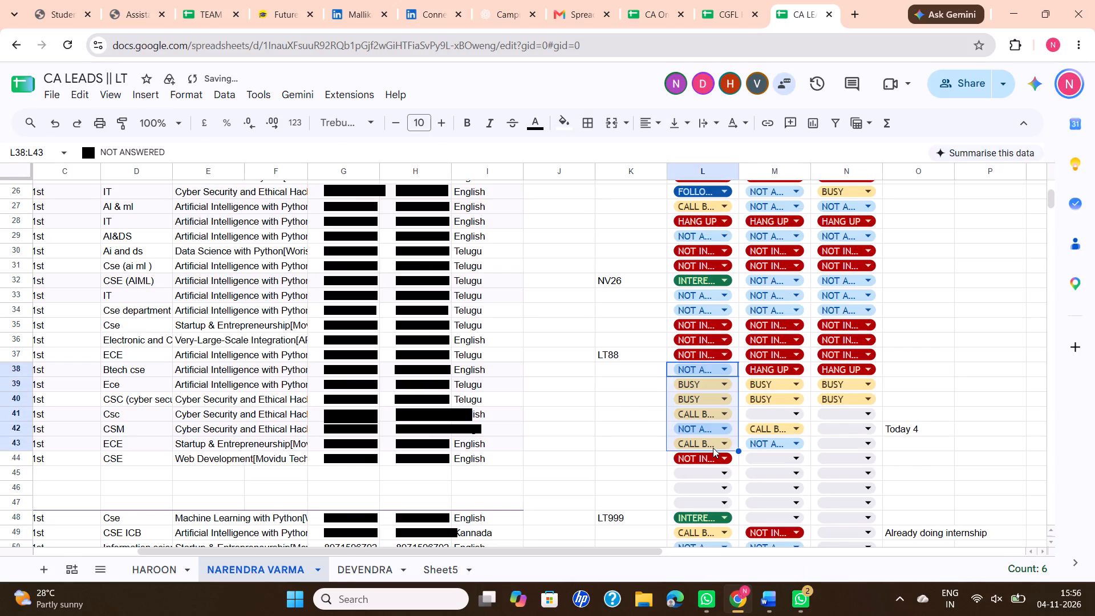
{"action": "left_click", "coordinate": [731, 374]}
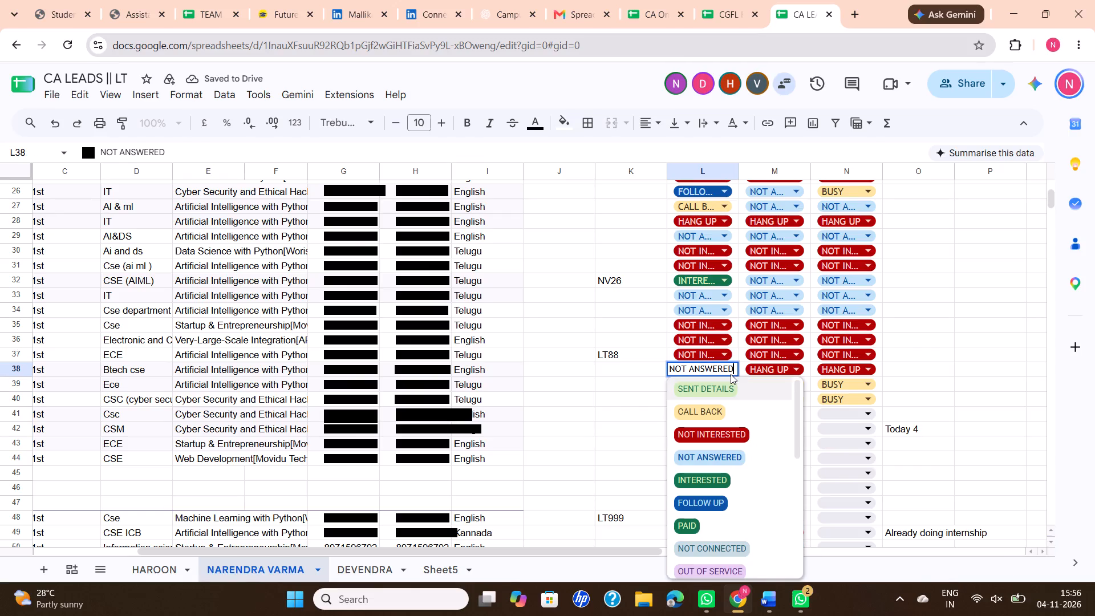
{"action": "left_click", "coordinate": [721, 432]}
Set the column L status of the lead in row 39 to NOT ANSWERED and copy it across columns M and N.
{"action": "left_click_drag", "start_coordinate": [649, 387], "coordinate": [659, 387]}
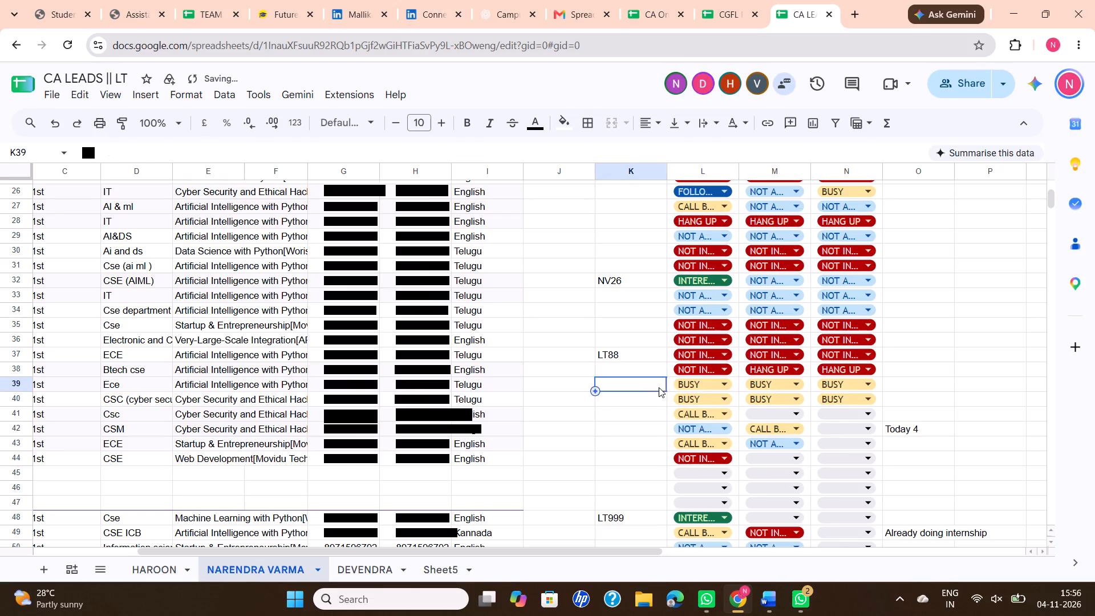
{"action": "left_click_drag", "start_coordinate": [659, 387], "coordinate": [718, 387]}
{"action": "left_click_drag", "start_coordinate": [718, 387], "coordinate": [706, 465]}
{"action": "left_click", "coordinate": [706, 465]}
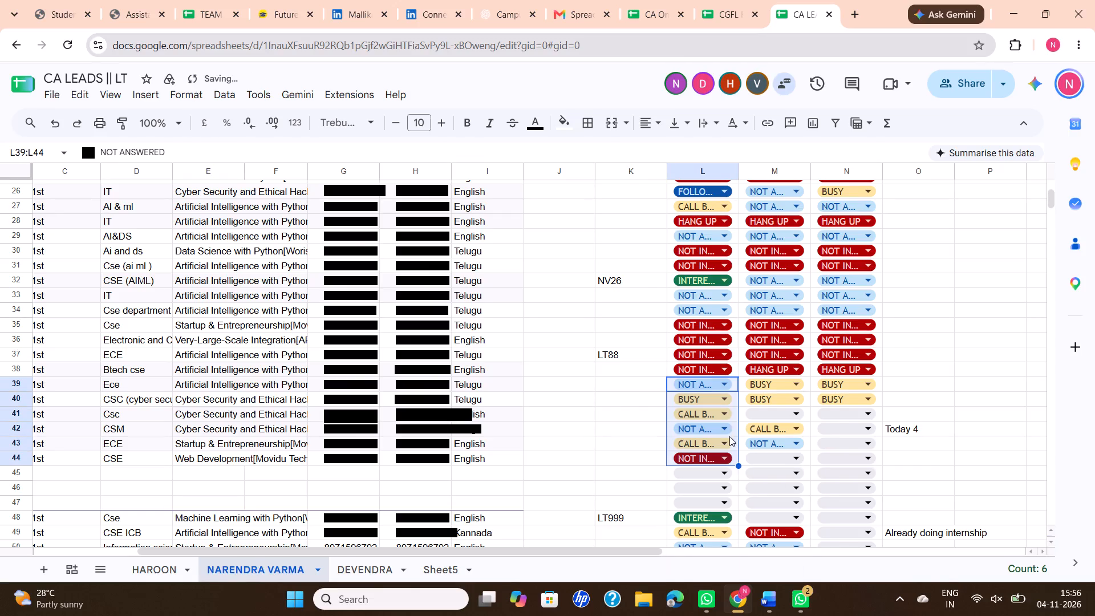
{"action": "left_click", "coordinate": [737, 387]}
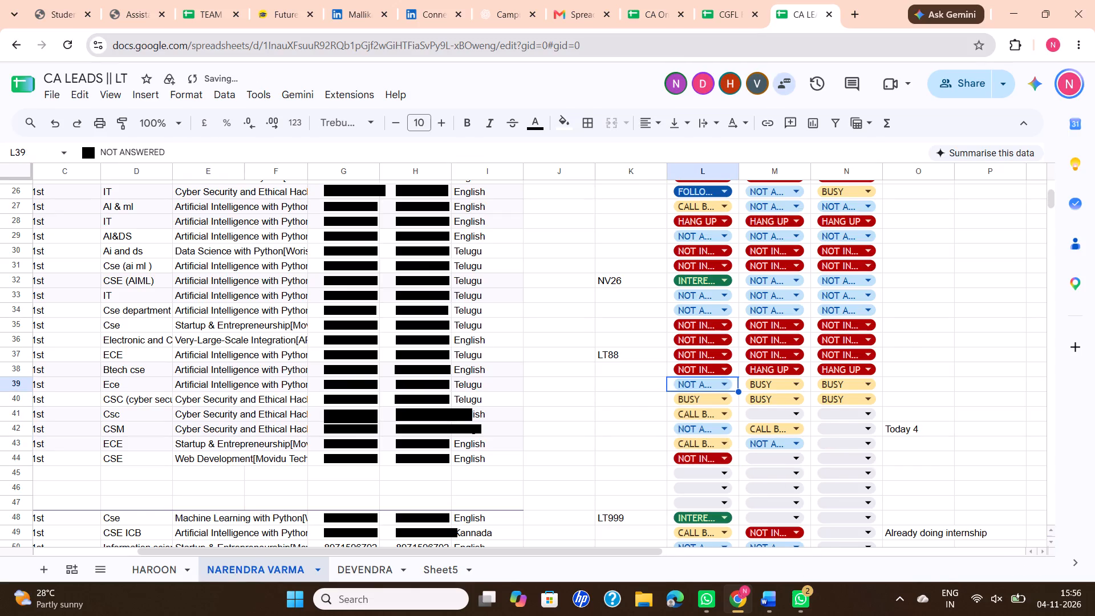
{"action": "left_click_drag", "start_coordinate": [737, 392], "coordinate": [848, 386]}
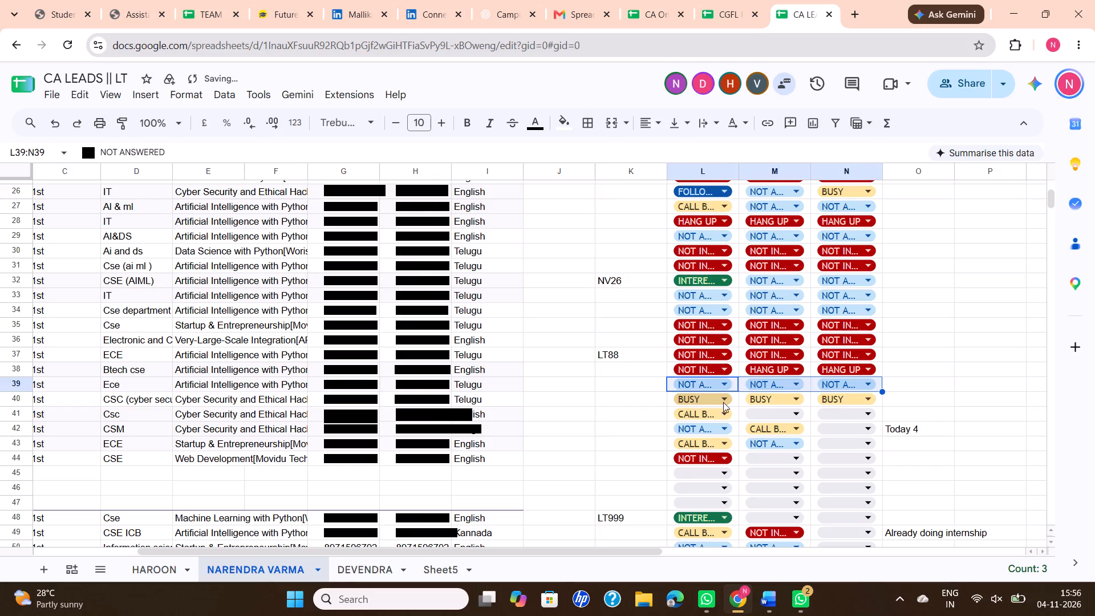
Look up the column G phone number of the lead in row 41.
{"action": "left_click", "coordinate": [654, 415]}
{"action": "scroll", "coordinate": [654, 415], "scroll_direction": "right", "scroll_amount": 3}
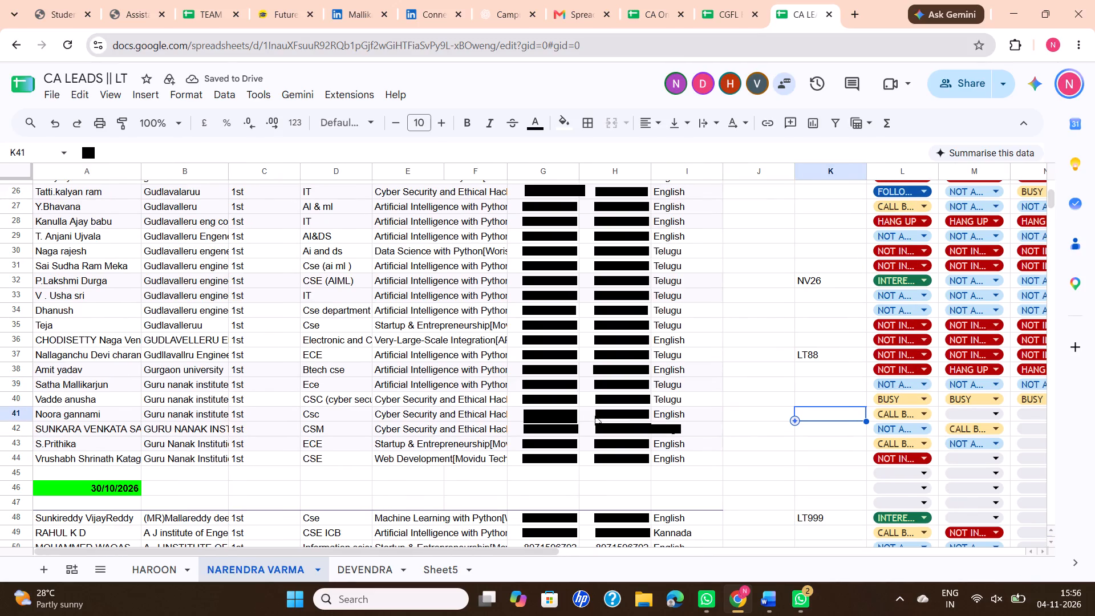
{"action": "left_click", "coordinate": [541, 411]}
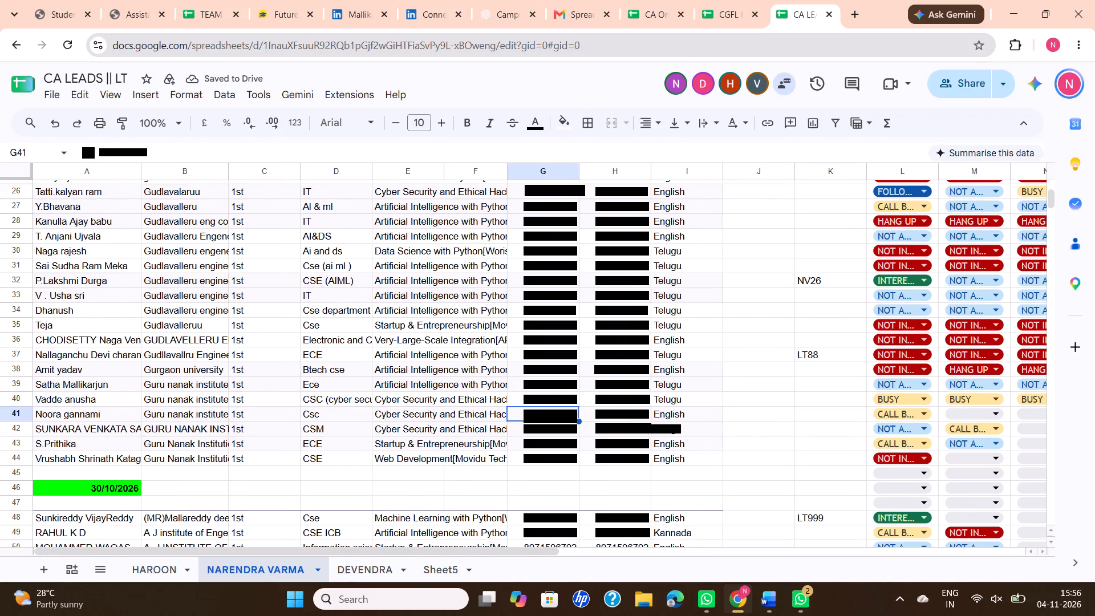
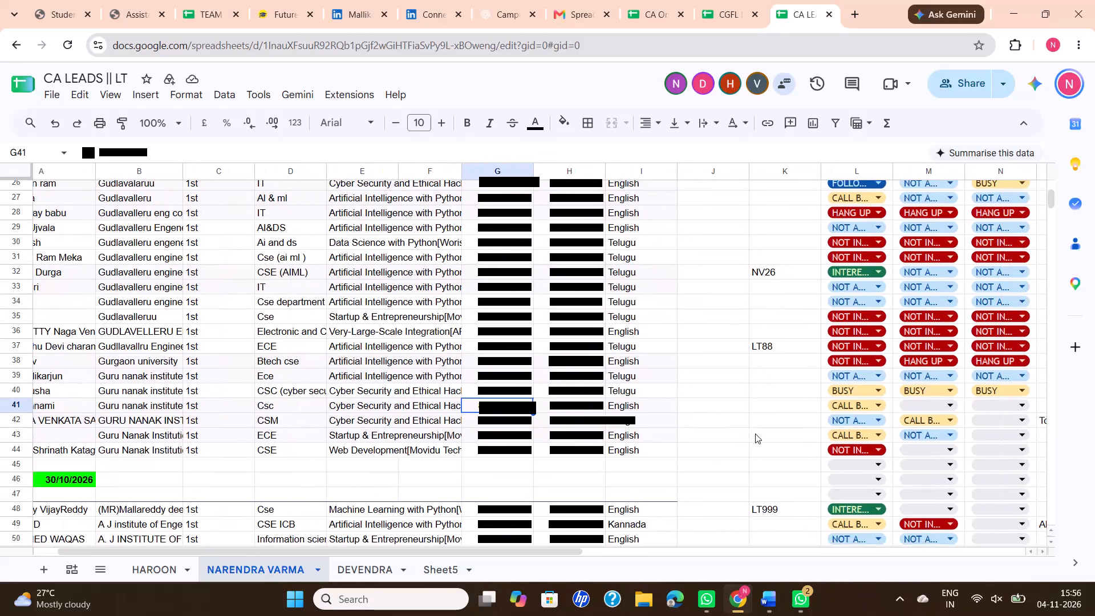
Copy the BUSY status from row 40 into columns M and N for the lead in row 41.
{"action": "scroll", "coordinate": [880, 419], "scroll_direction": "left", "scroll_amount": 2}
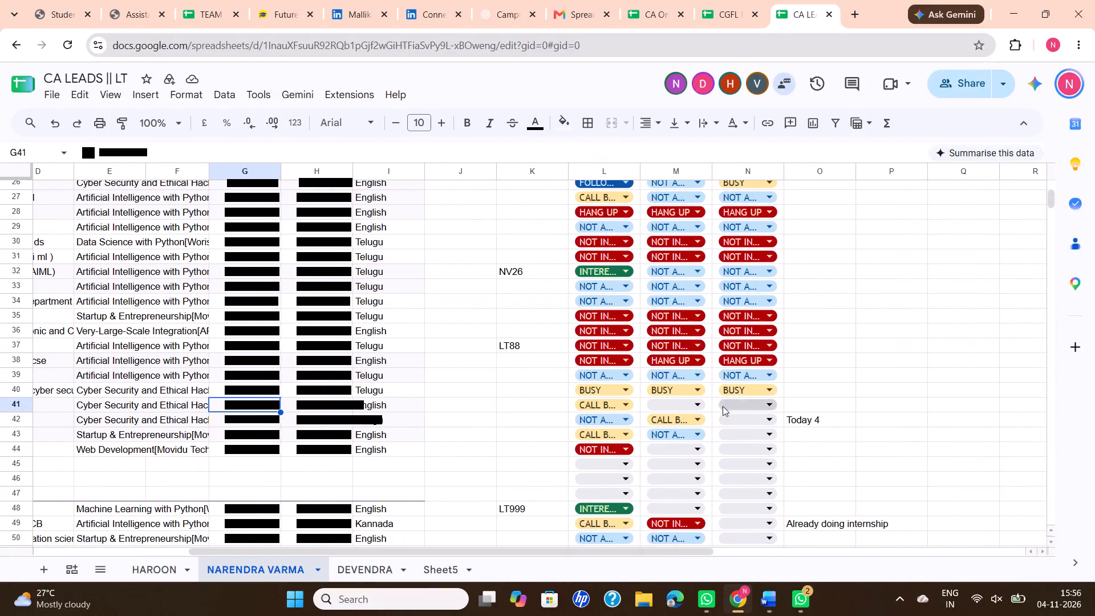
{"action": "left_click", "coordinate": [788, 392]}
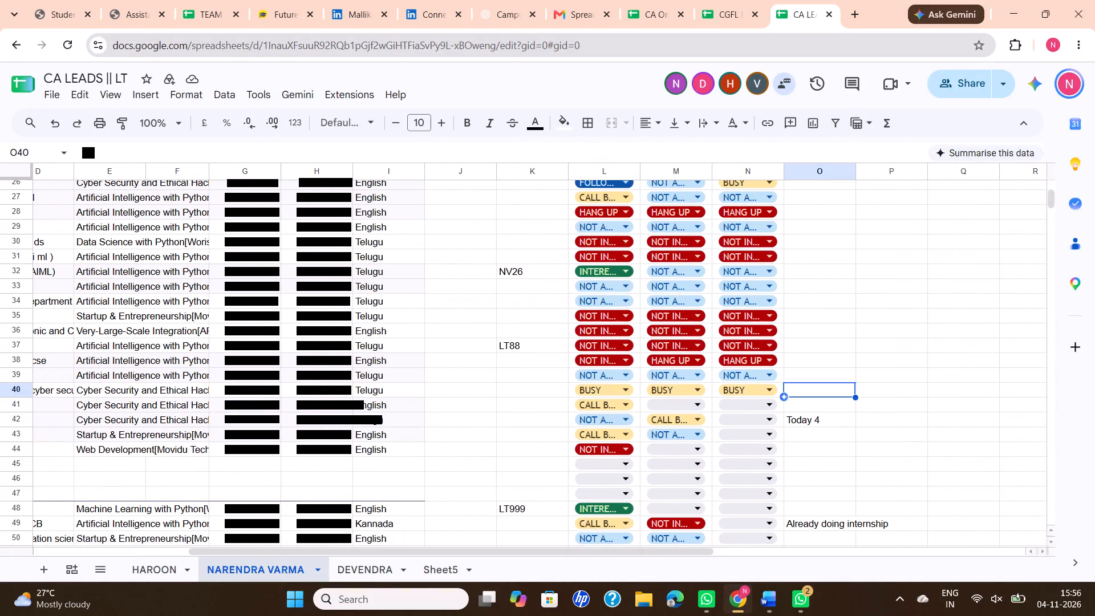
{"action": "left_click_drag", "start_coordinate": [709, 394], "coordinate": [711, 395]}
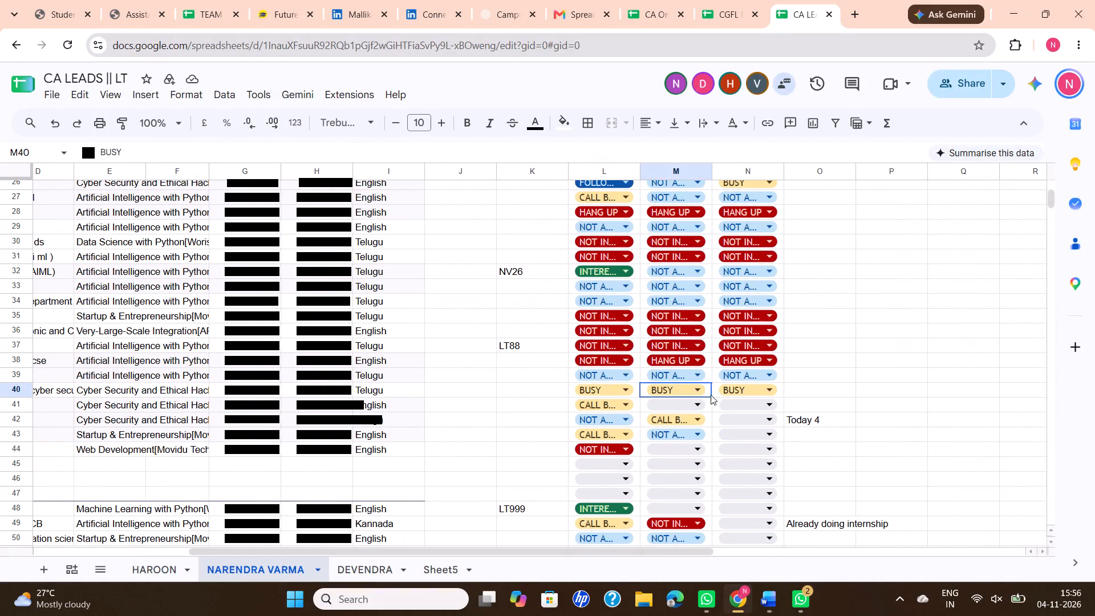
{"action": "left_click_drag", "start_coordinate": [711, 395], "coordinate": [779, 391]}
{"action": "left_click", "coordinate": [779, 391]}
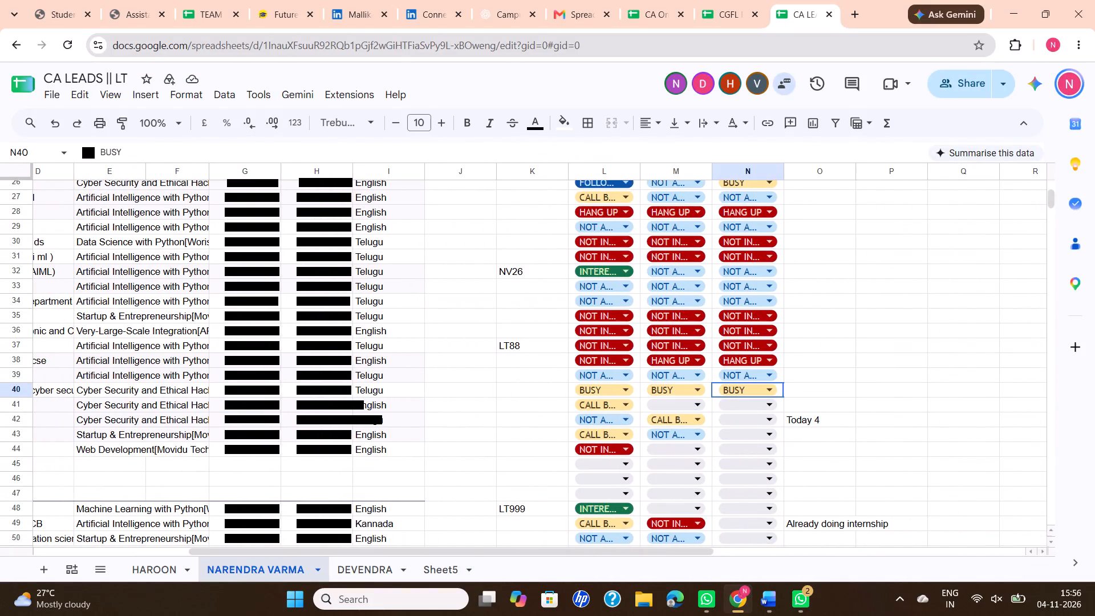
{"action": "left_click_drag", "start_coordinate": [785, 397], "coordinate": [783, 408]}
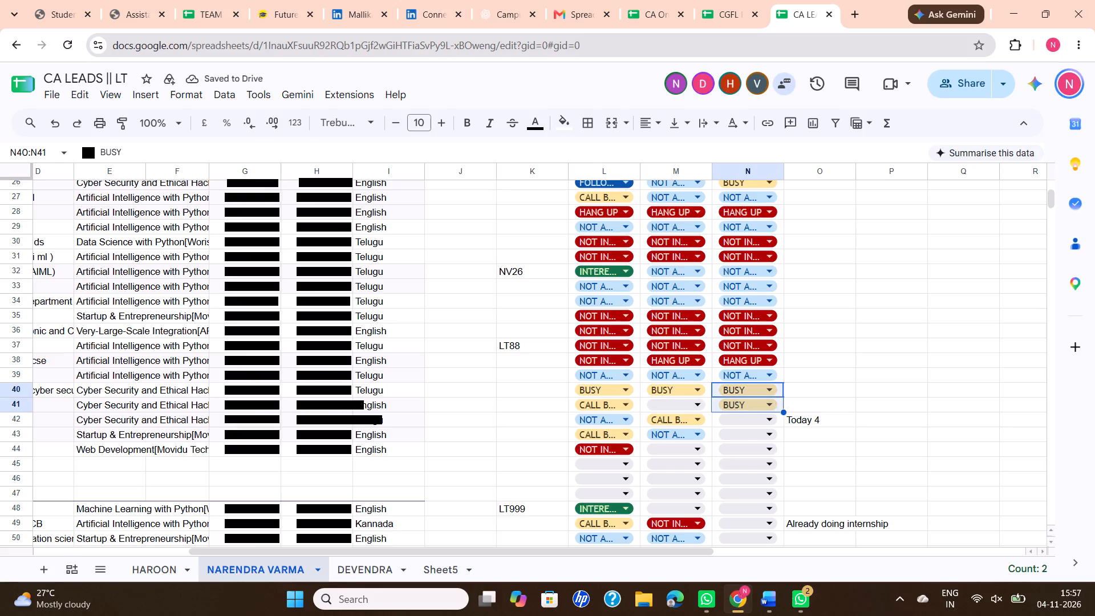
{"action": "left_click_drag", "start_coordinate": [784, 410], "coordinate": [660, 400]}
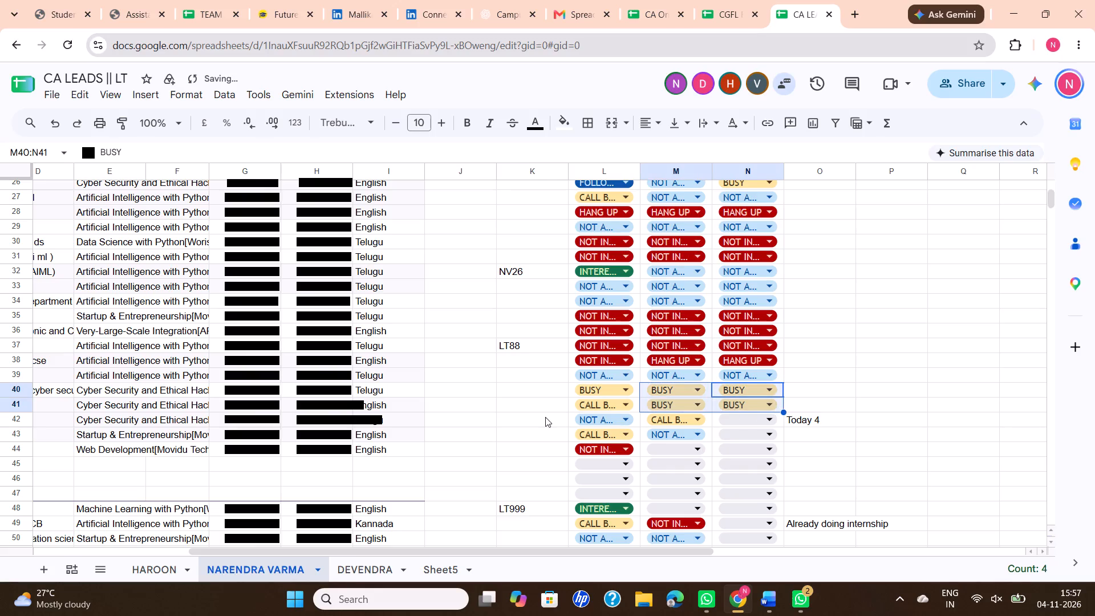
Look up the column A name and the column H phone number of the lead in row 42.
{"action": "left_click", "coordinate": [544, 416]}
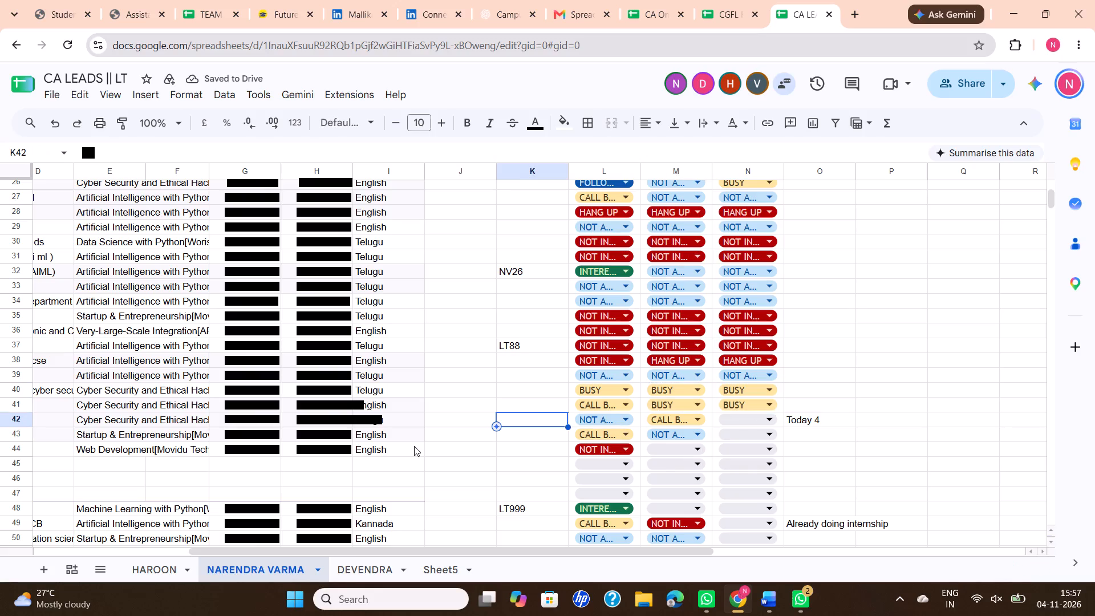
{"action": "left_click", "coordinate": [315, 422]}
{"action": "scroll", "coordinate": [315, 422], "scroll_direction": "right", "scroll_amount": 3}
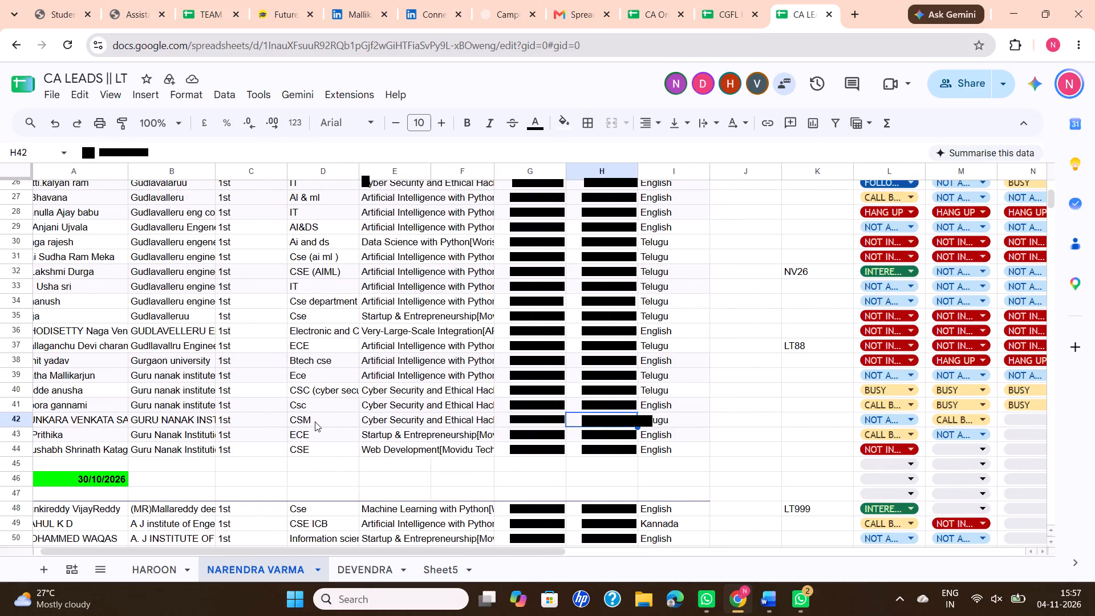
{"action": "left_click", "coordinate": [116, 416]}
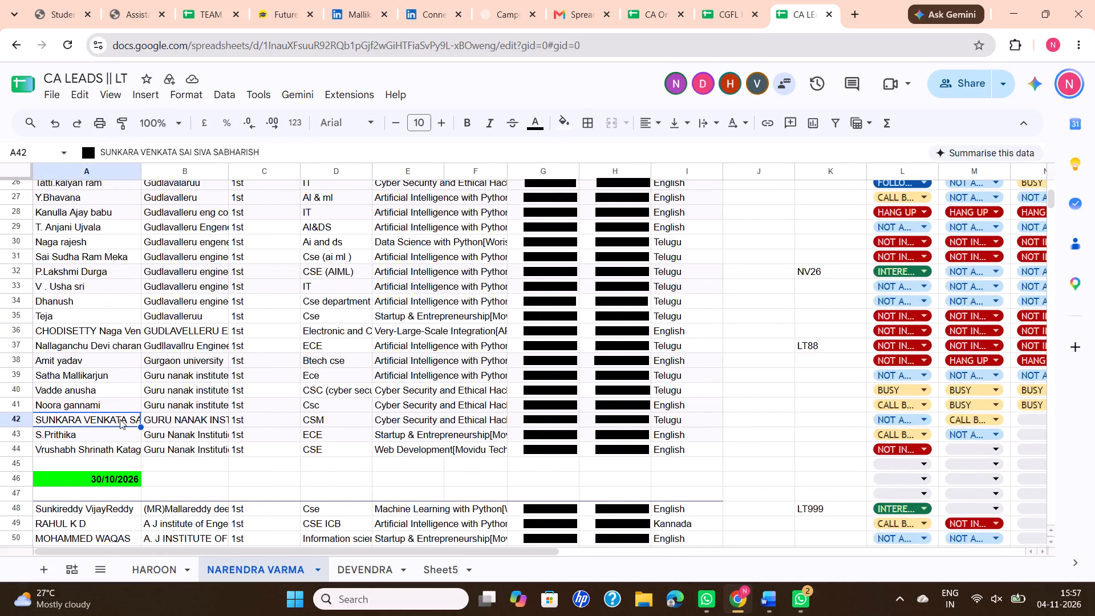
{"action": "double_click", "coordinate": [120, 419]}
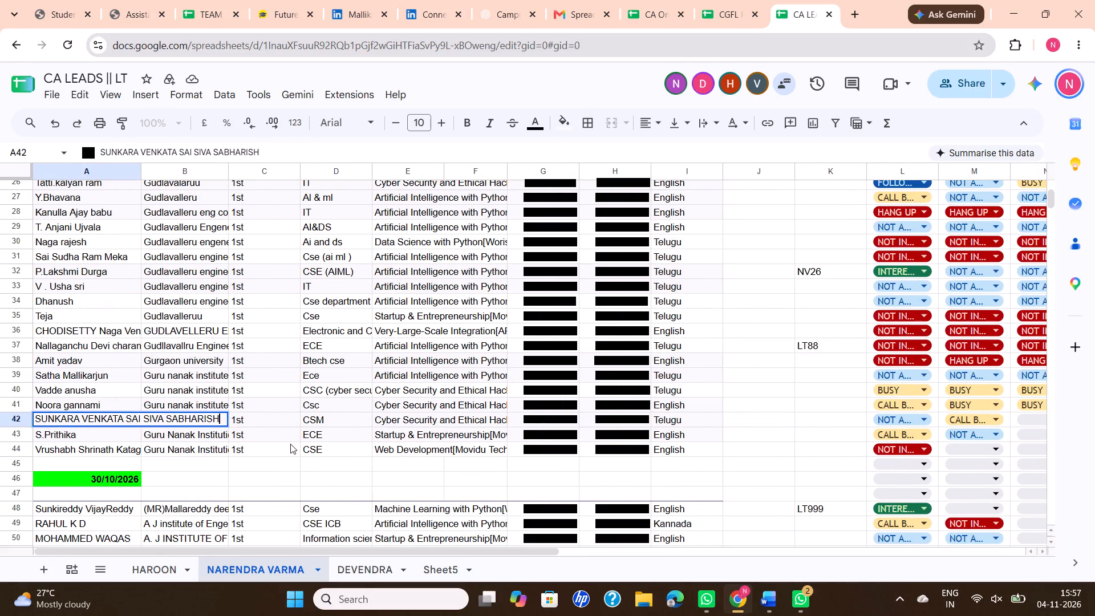
{"action": "left_click", "coordinate": [632, 419]}
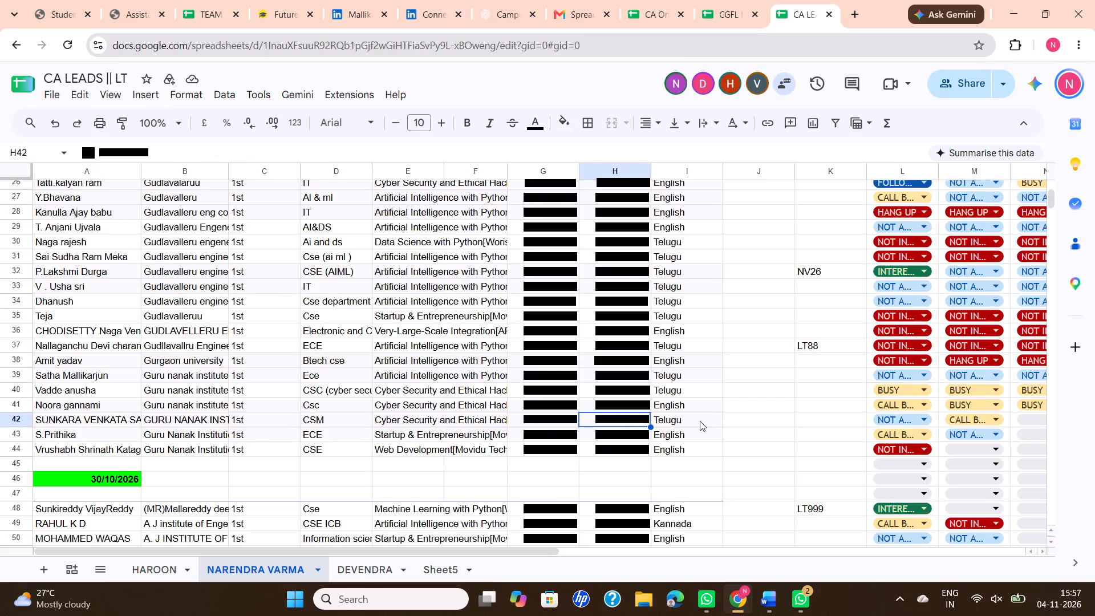
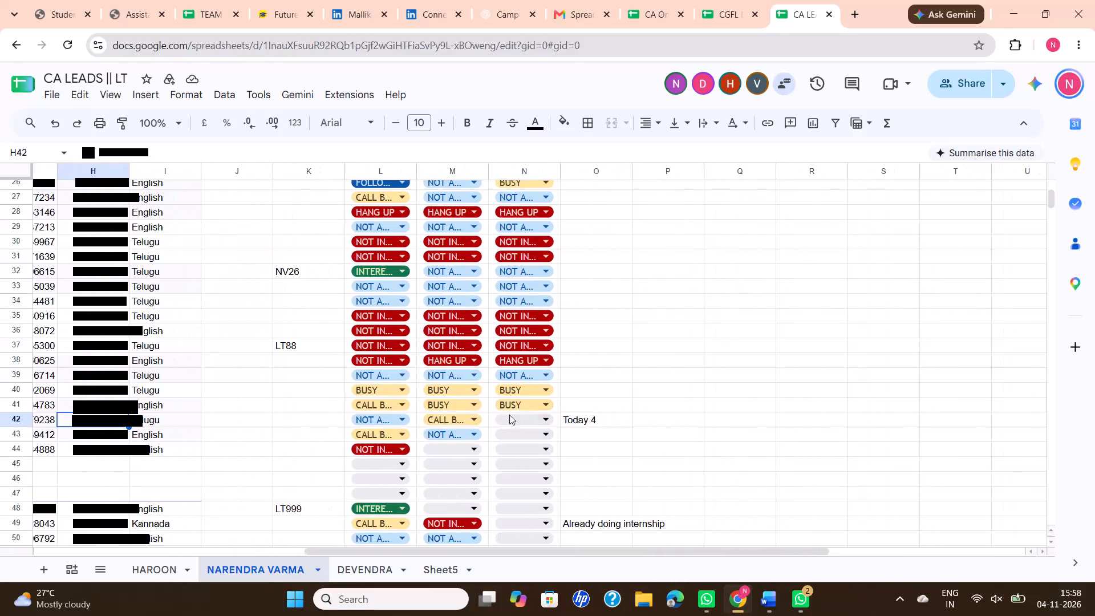
Set the column N status of the lead in row 42 to NOT ANSWERED.
{"action": "left_click", "coordinate": [494, 422]}
{"action": "left_click", "coordinate": [511, 423]}
{"action": "left_click", "coordinate": [541, 506]}
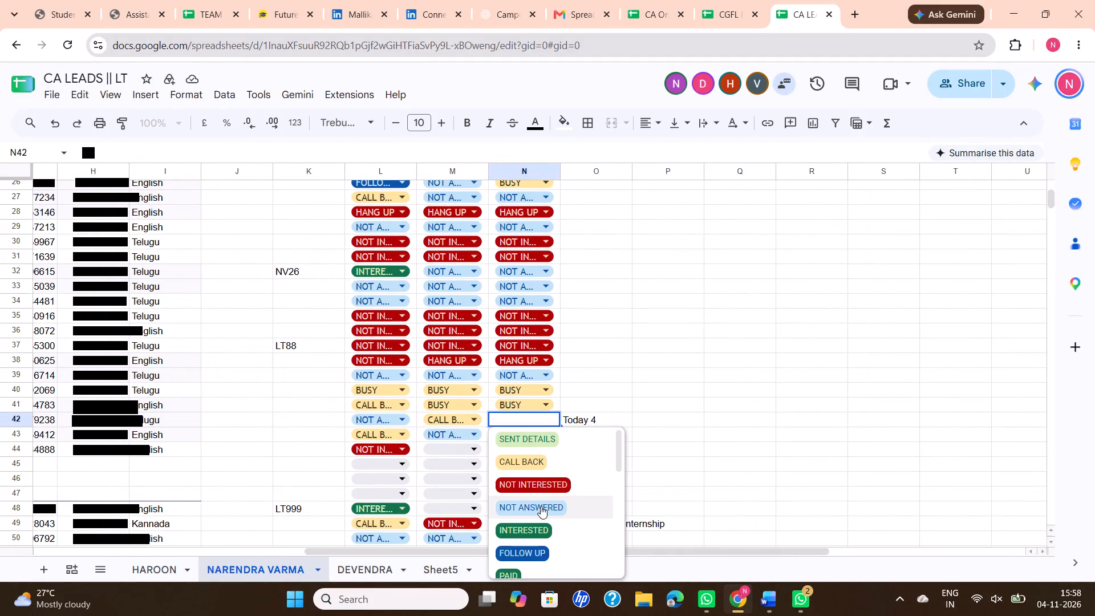
Look up the column G contact number of the lead in row 43.
{"action": "left_click", "coordinate": [322, 434]}
{"action": "scroll", "coordinate": [322, 434], "scroll_direction": "right", "scroll_amount": 6}
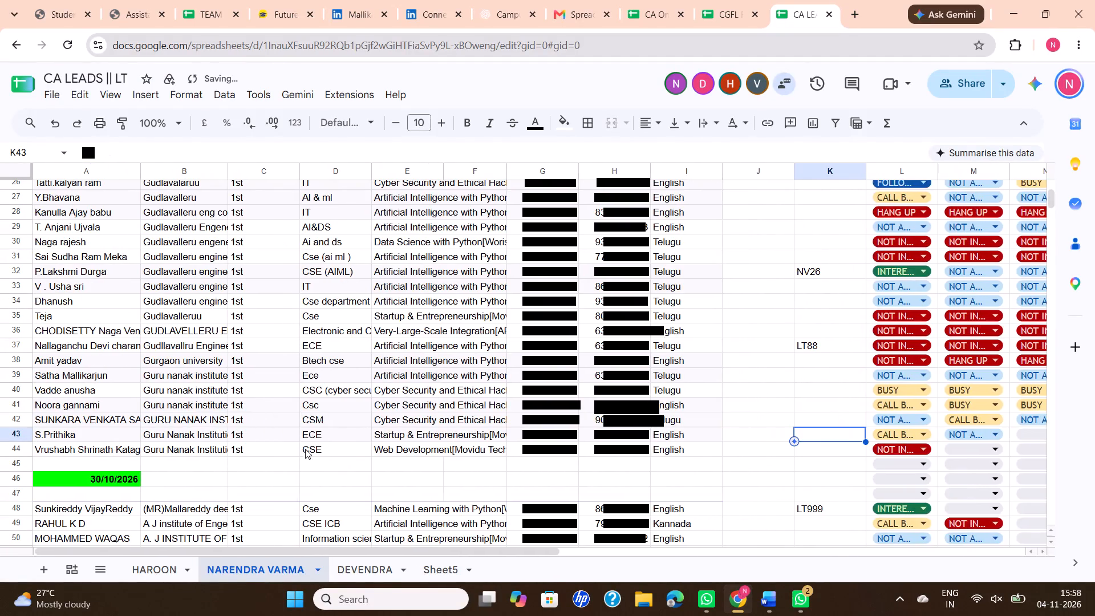
{"action": "left_click", "coordinate": [541, 433]}
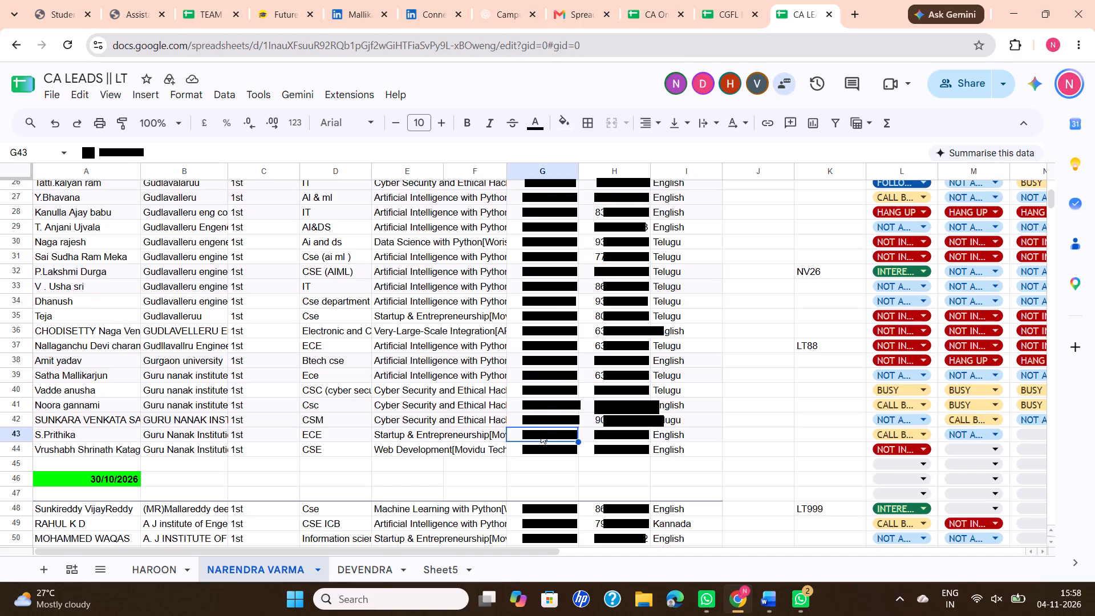
Copy the NOT INTERESTED status from column L into columns M and N for the lead in row 44.
{"action": "scroll", "coordinate": [529, 454], "scroll_direction": "left", "scroll_amount": 3}
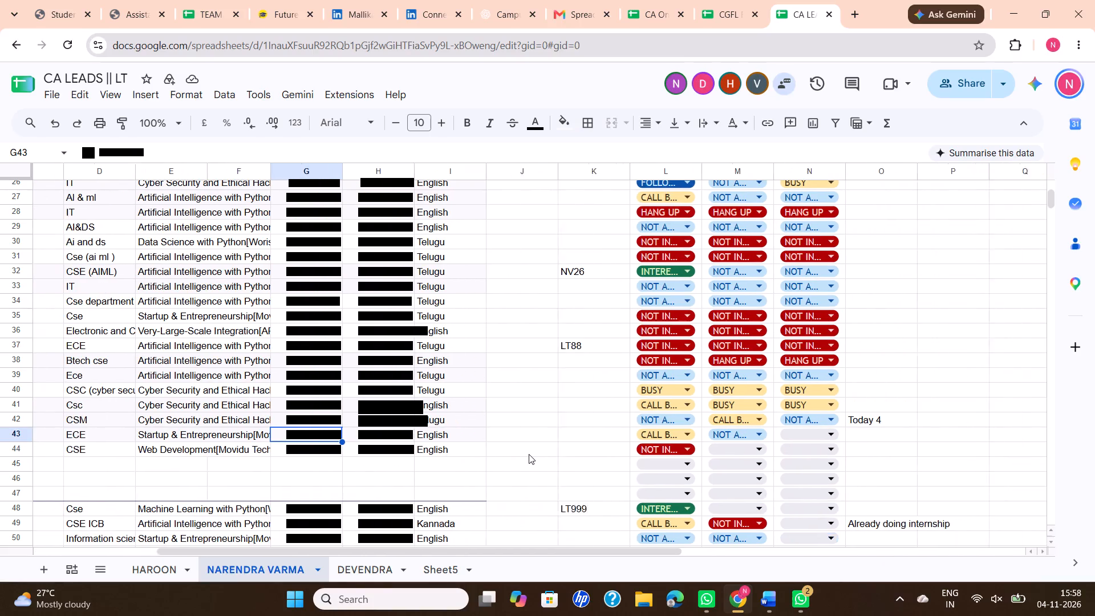
{"action": "left_click", "coordinate": [661, 452]}
{"action": "left_click_drag", "start_coordinate": [662, 456], "coordinate": [781, 459]}
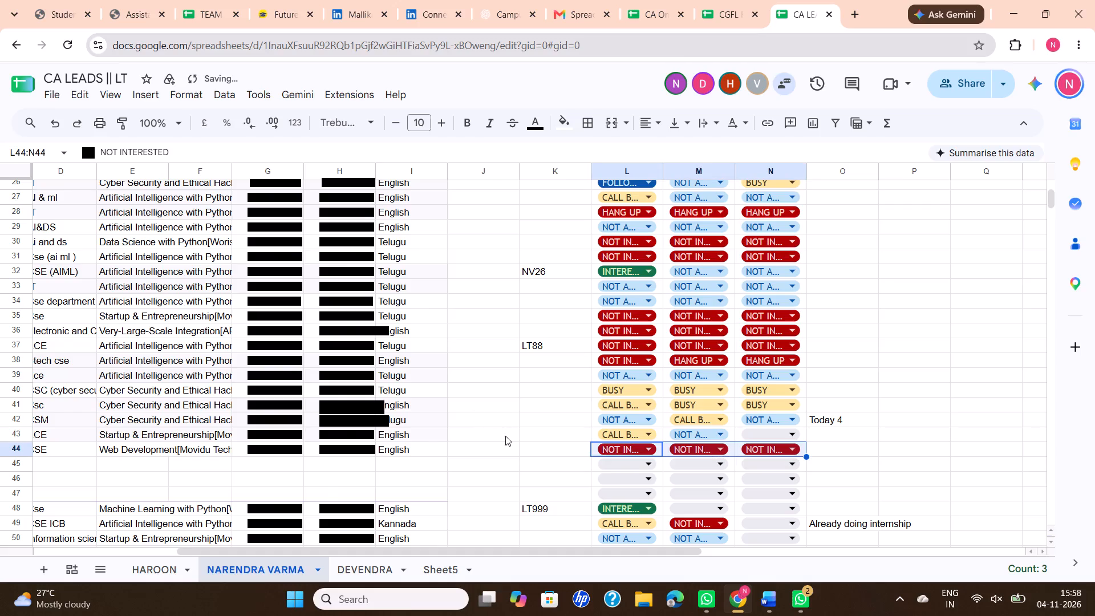
Copy the column G contact number of the lead in row 43.
{"action": "left_click", "coordinate": [505, 436]}
{"action": "scroll", "coordinate": [505, 436], "scroll_direction": "right", "scroll_amount": 5}
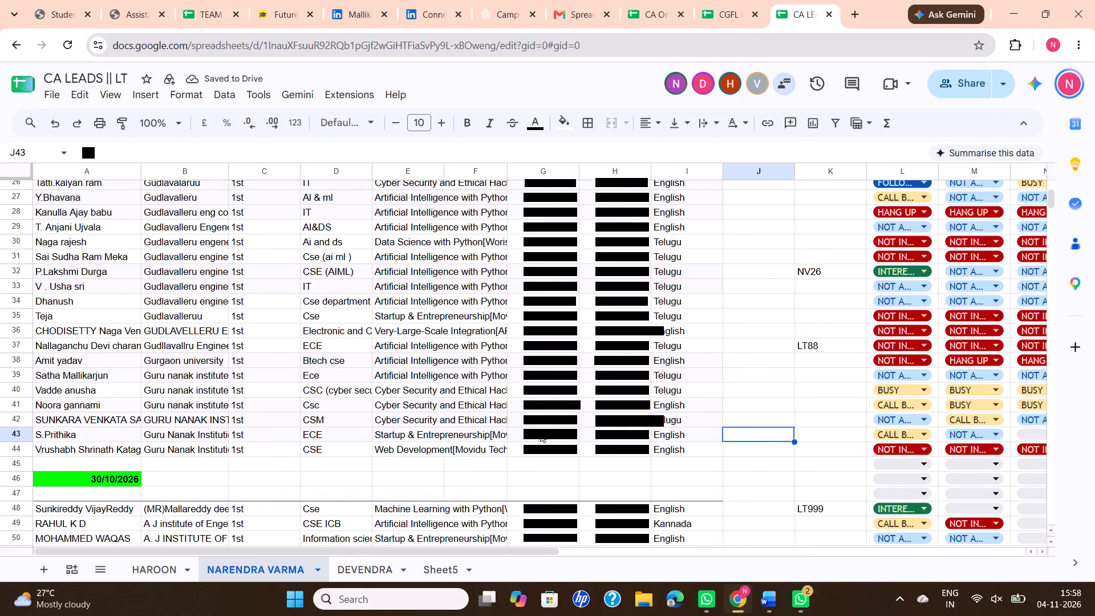
{"action": "triple_click", "coordinate": [540, 432]}
{"action": "key", "text": "ctrl+c"}
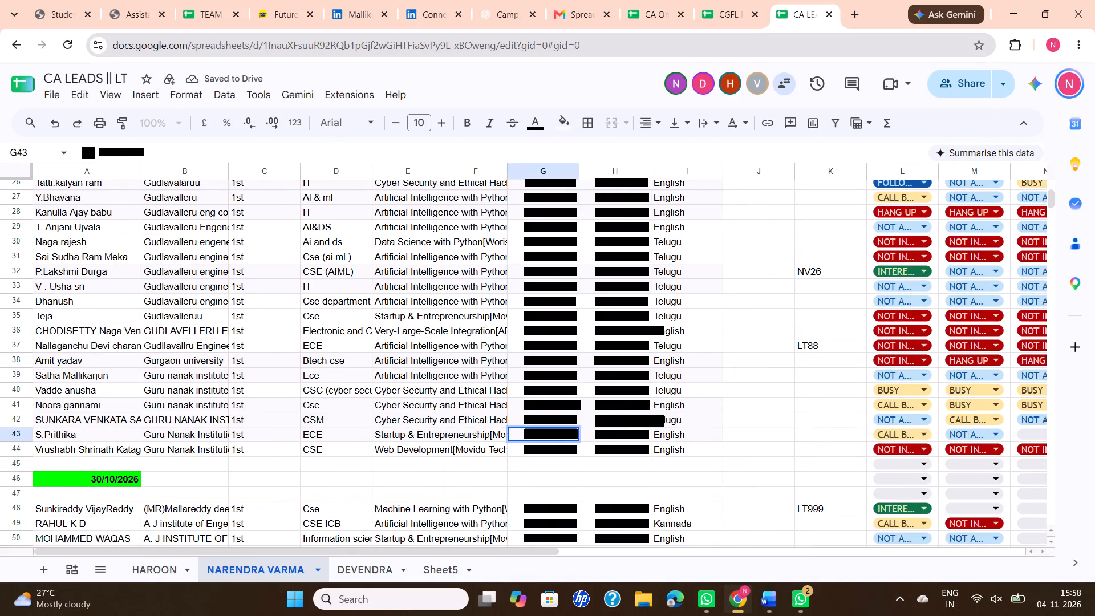
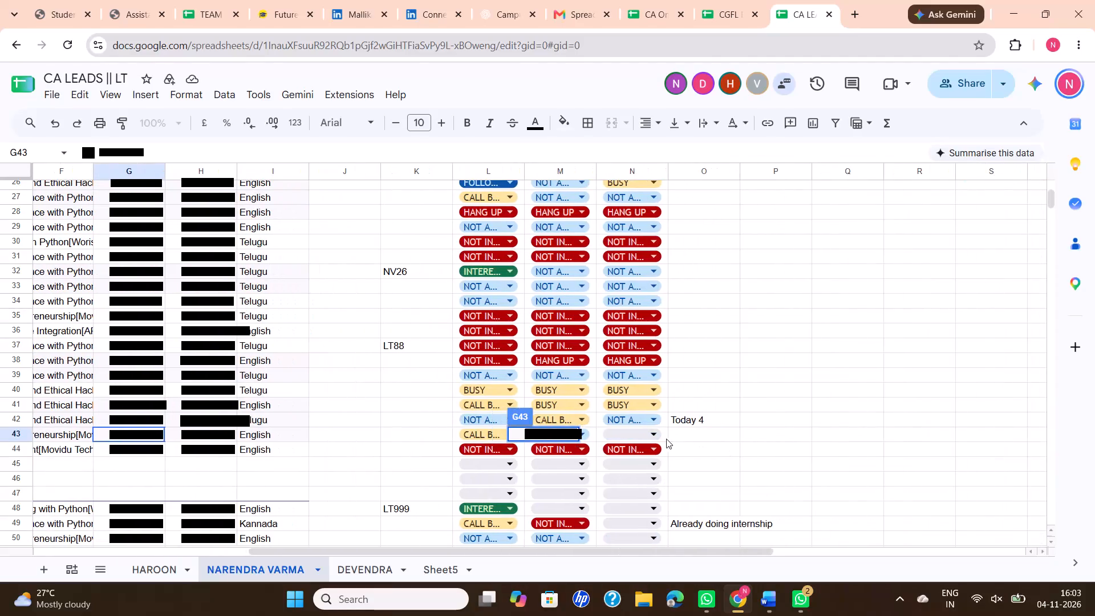
Set the column N status of the lead in row 43 to CALL BACK.
{"action": "left_click", "coordinate": [648, 438]}
{"action": "left_click", "coordinate": [631, 480]}
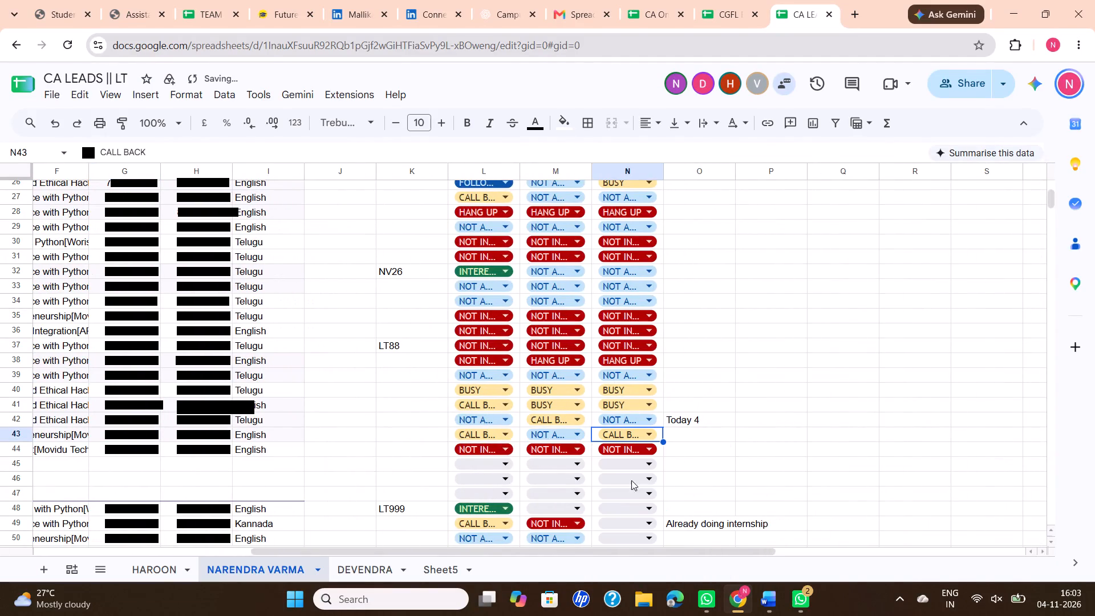
Add the note "her mother lift the call" in column O for the lead in row 43.
{"action": "triple_click", "coordinate": [688, 435]}
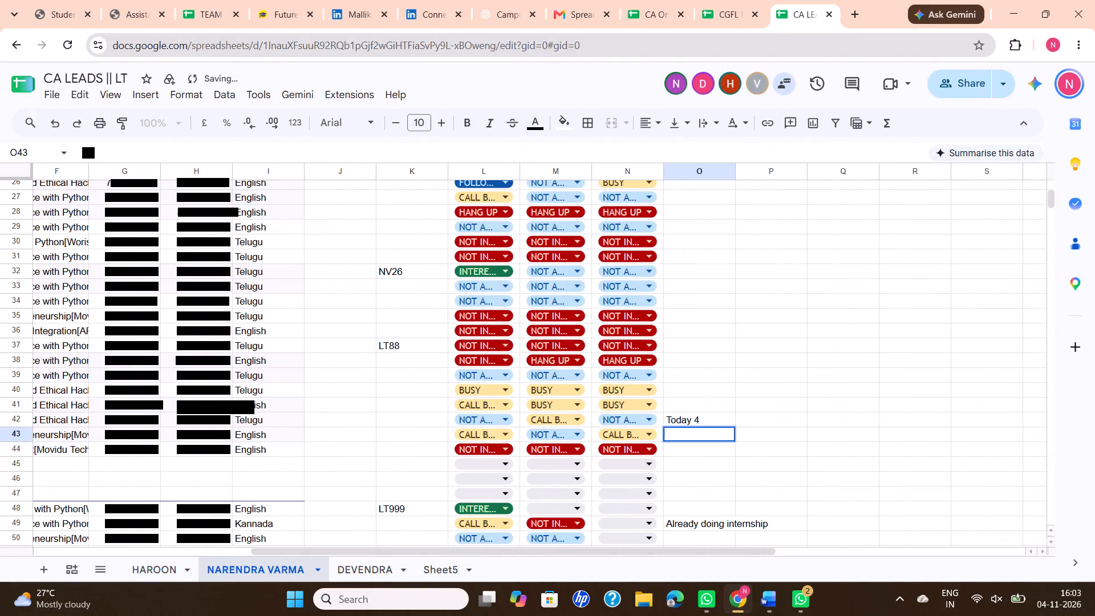
{"action": "type", "text": "her"}
{"action": "key", "text": "space"}
{"action": "type", "text": "mother"}
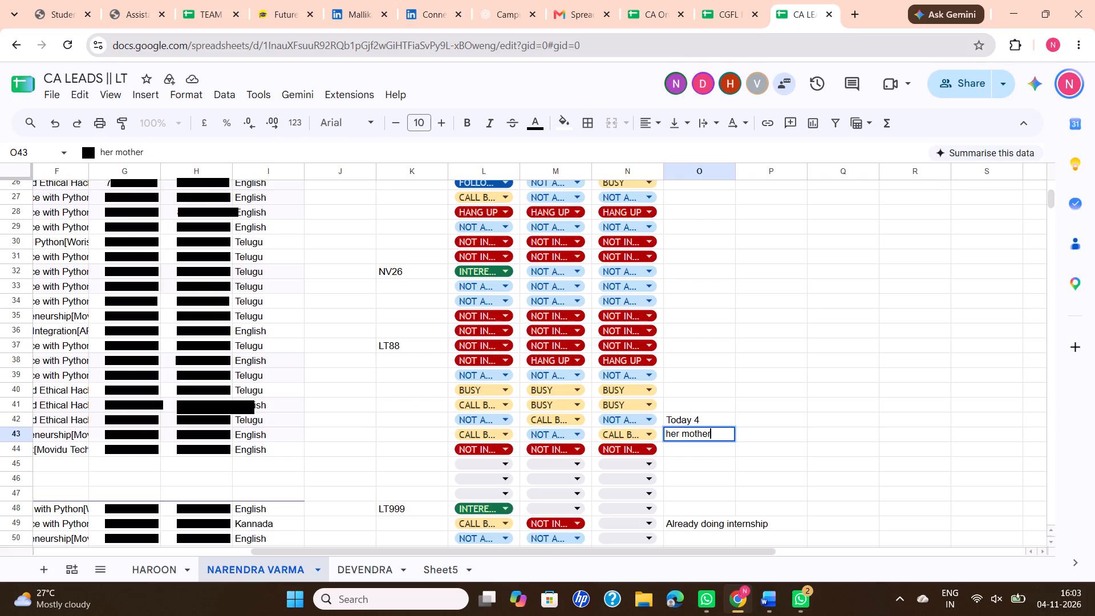
{"action": "key", "text": "space"}
{"action": "type", "text": "lift the call"}
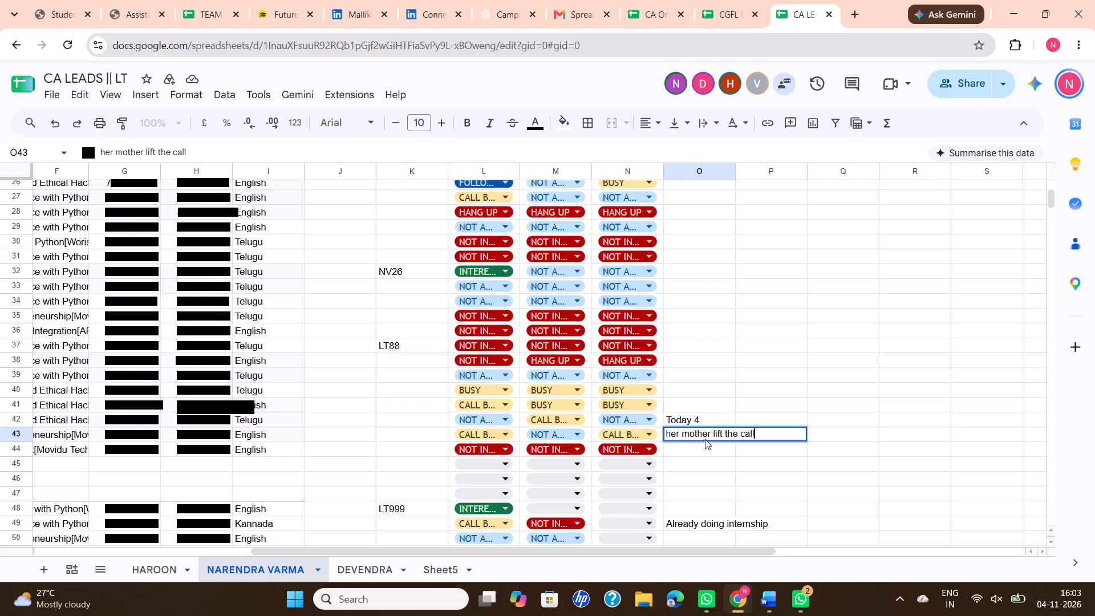
{"action": "left_click", "coordinate": [703, 441]}
{"action": "left_click", "coordinate": [700, 443]}
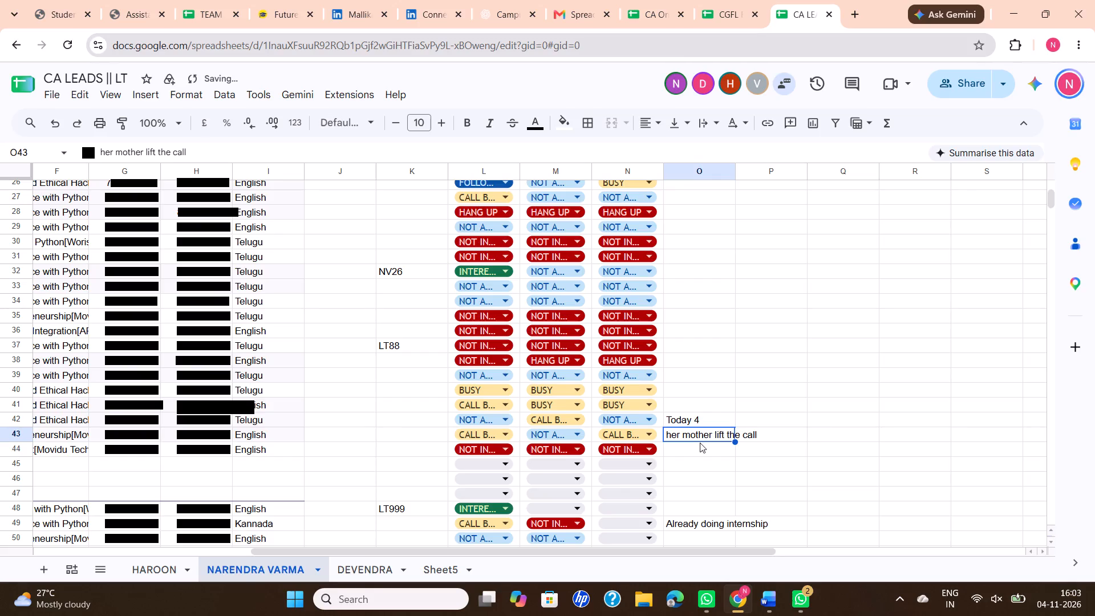
{"action": "left_click", "coordinate": [686, 447]}
Copy the INTERESTED status from column L into columns M and N for the lead in row 48.
{"action": "scroll", "coordinate": [686, 447], "scroll_direction": "down", "scroll_amount": 1}
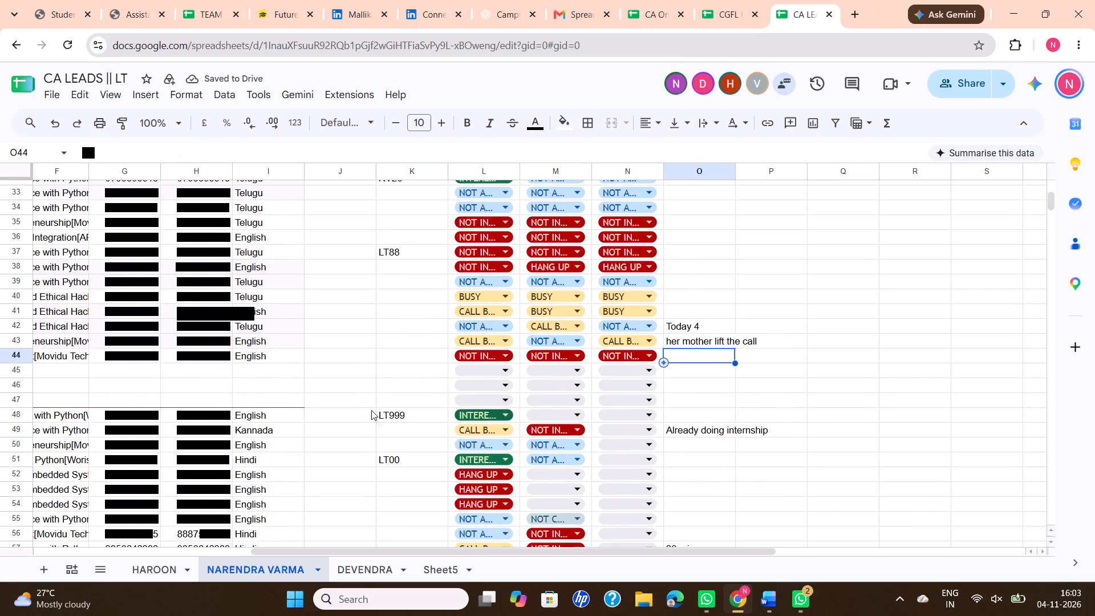
{"action": "left_click", "coordinate": [356, 415]}
{"action": "scroll", "coordinate": [356, 415], "scroll_direction": "right", "scroll_amount": 6}
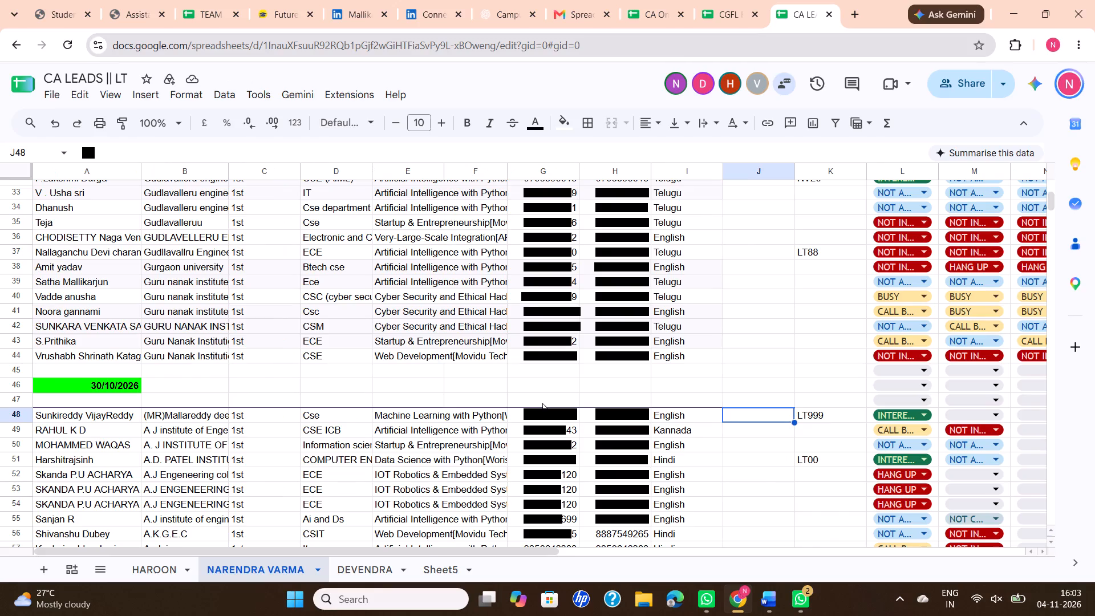
{"action": "scroll", "coordinate": [607, 391], "scroll_direction": "left", "scroll_amount": 4}
{"action": "left_click", "coordinate": [442, 419]}
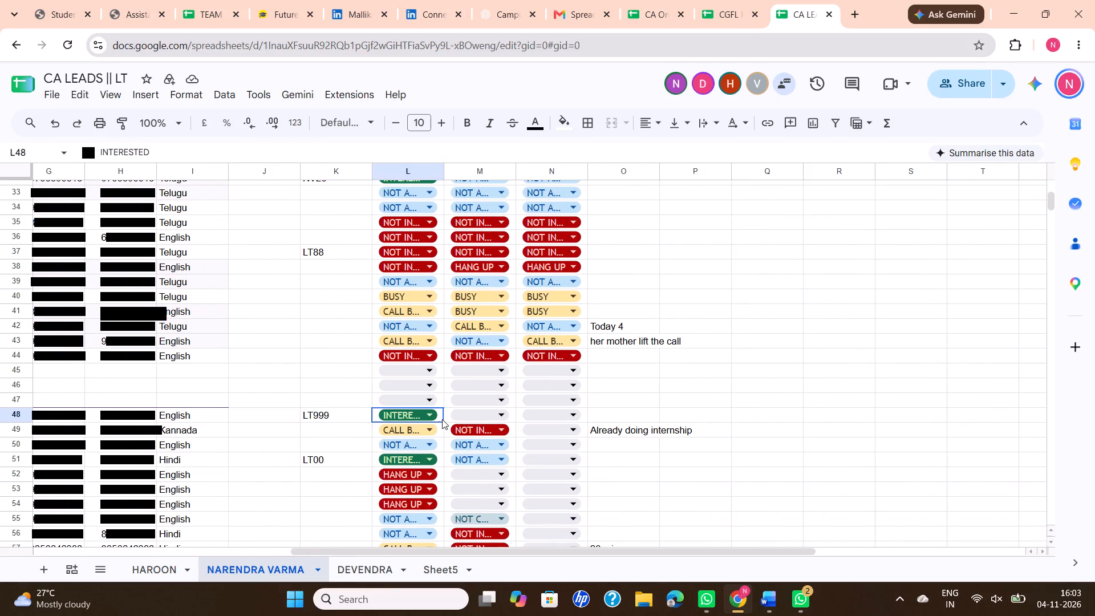
{"action": "left_click_drag", "start_coordinate": [443, 422], "coordinate": [591, 431]}
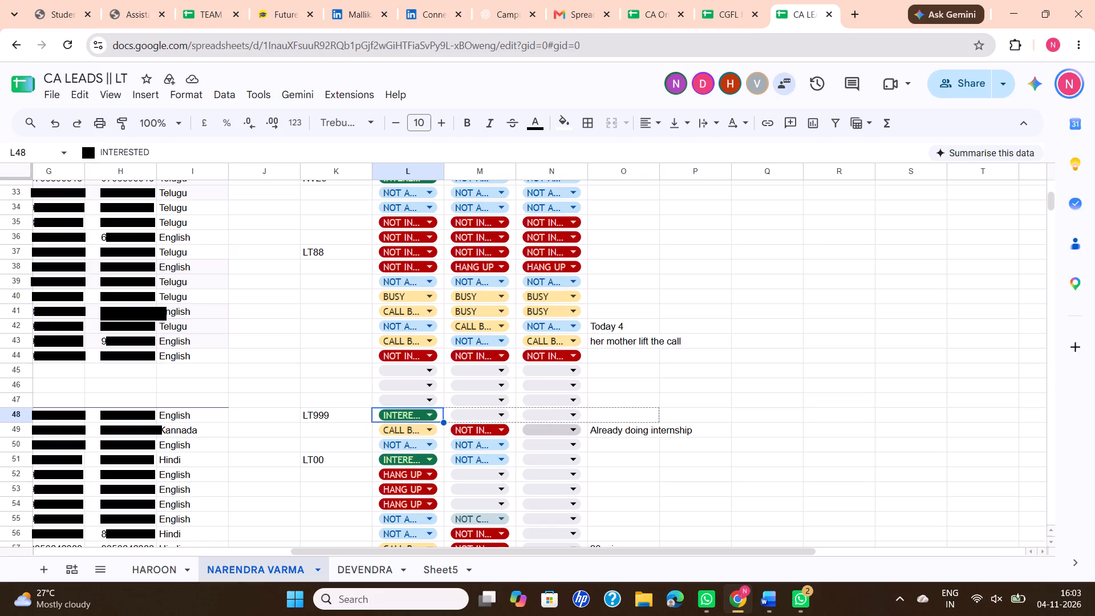
{"action": "left_click_drag", "start_coordinate": [591, 431], "coordinate": [588, 427]}
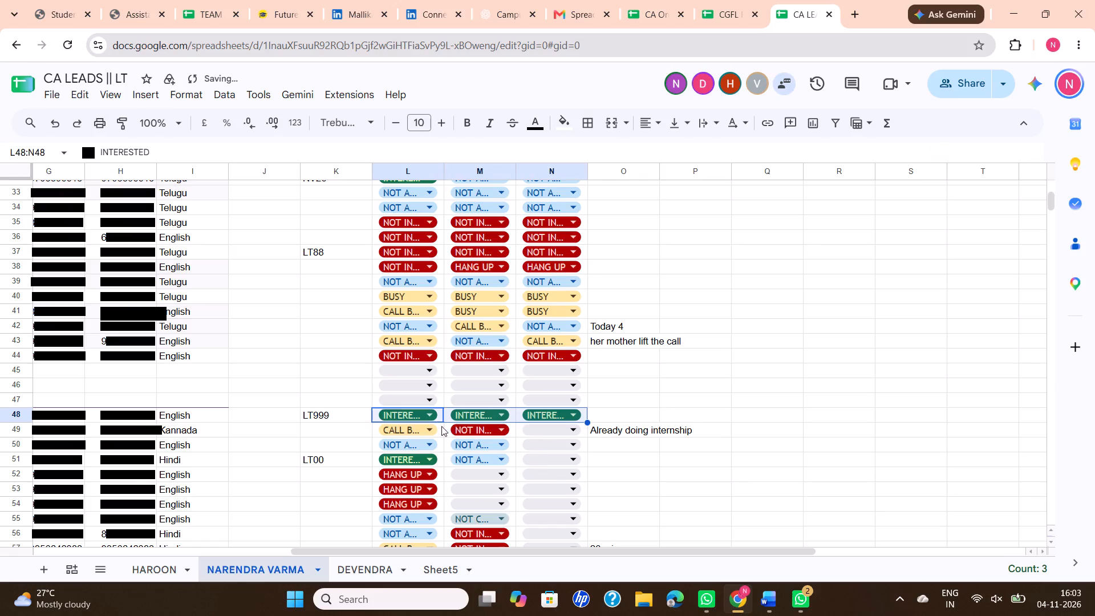
Copy the NOT INTERESTED status from column M into column N for the lead in row 49.
{"action": "left_click", "coordinate": [514, 434]}
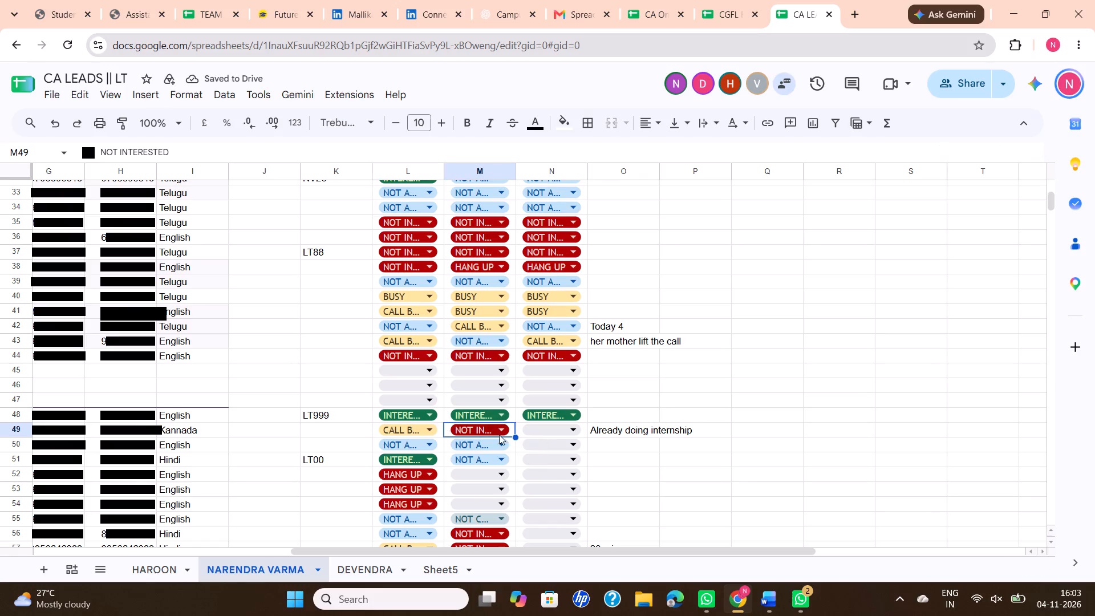
{"action": "left_click_drag", "start_coordinate": [513, 435], "coordinate": [521, 433]}
Copy the NOT INTERESTED status from column M into columns N and L for the lead in row 49.
{"action": "left_click_drag", "start_coordinate": [521, 433], "coordinate": [560, 437]}
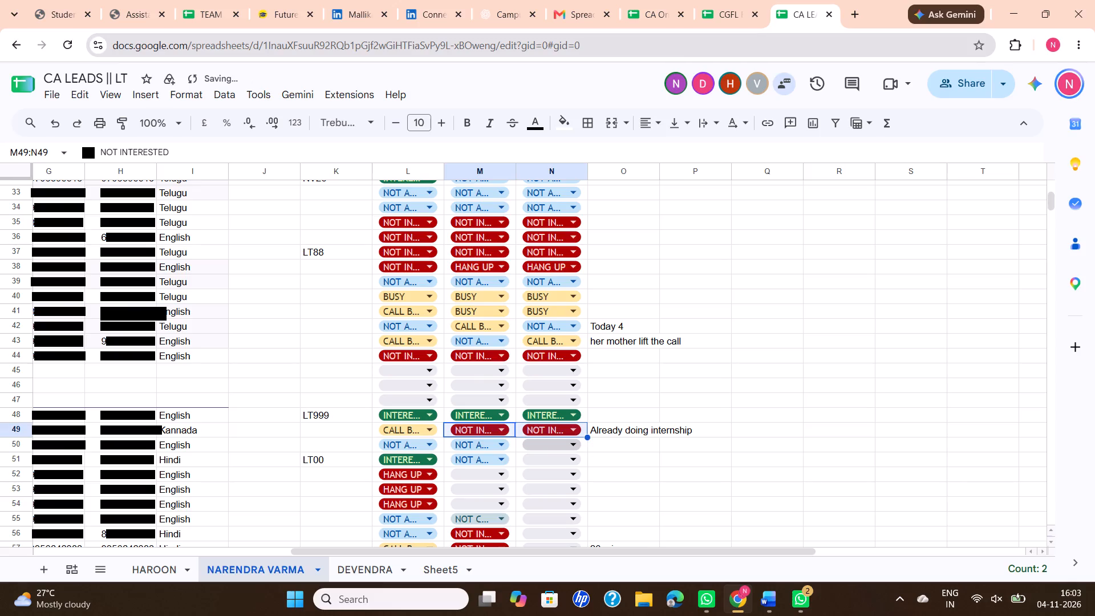
{"action": "left_click_drag", "start_coordinate": [587, 437], "coordinate": [407, 429]}
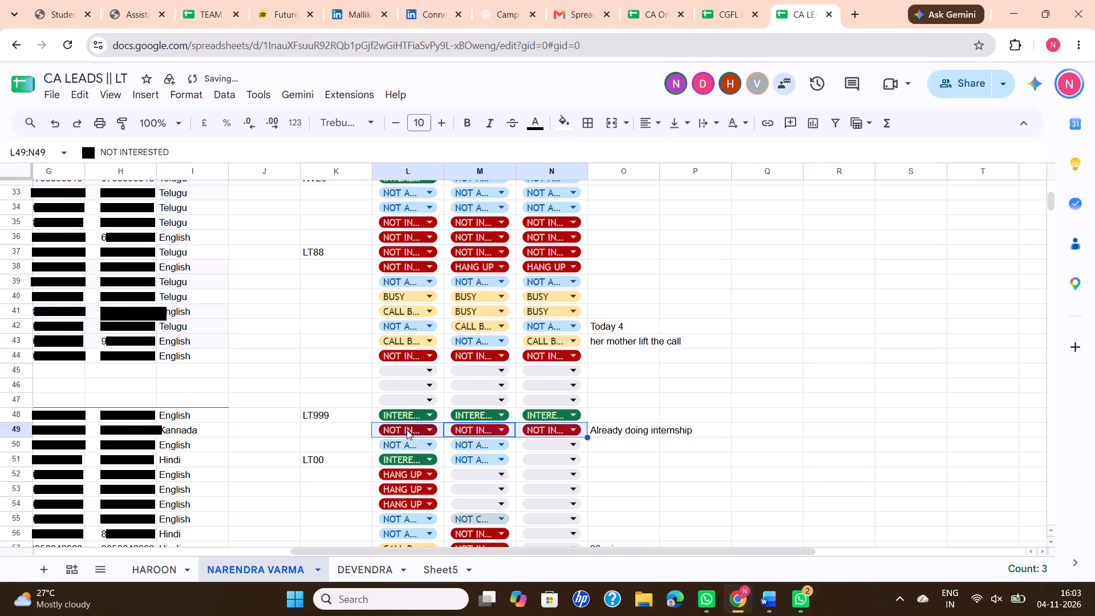
Select the column G phone number of the lead in row 50.
{"action": "left_click", "coordinate": [367, 447]}
{"action": "scroll", "coordinate": [367, 447], "scroll_direction": "right", "scroll_amount": 4}
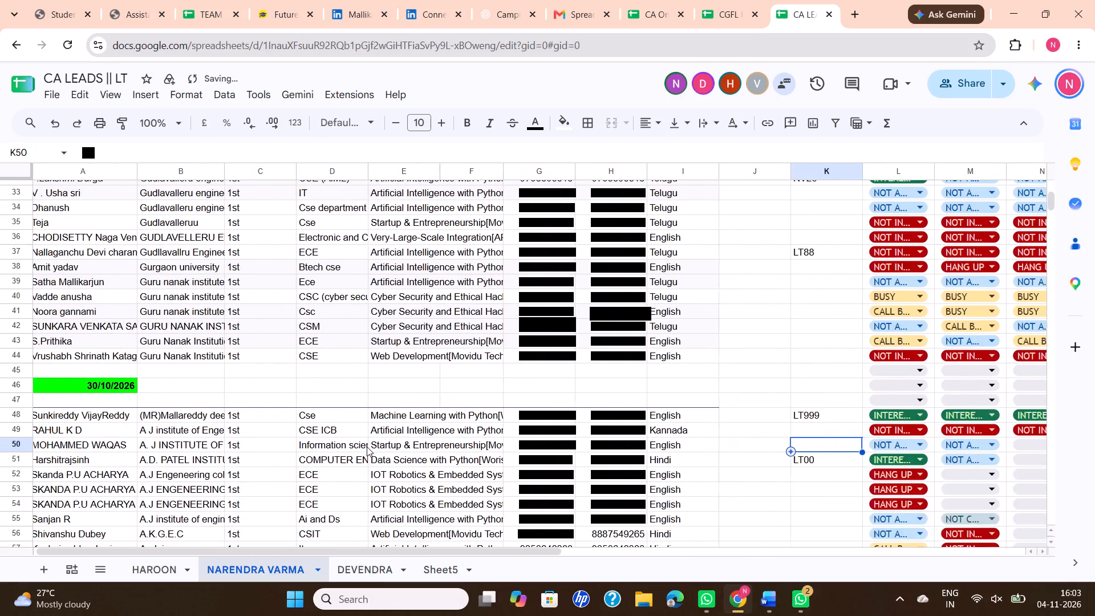
{"action": "scroll", "coordinate": [404, 449], "scroll_direction": "down", "scroll_amount": 2}
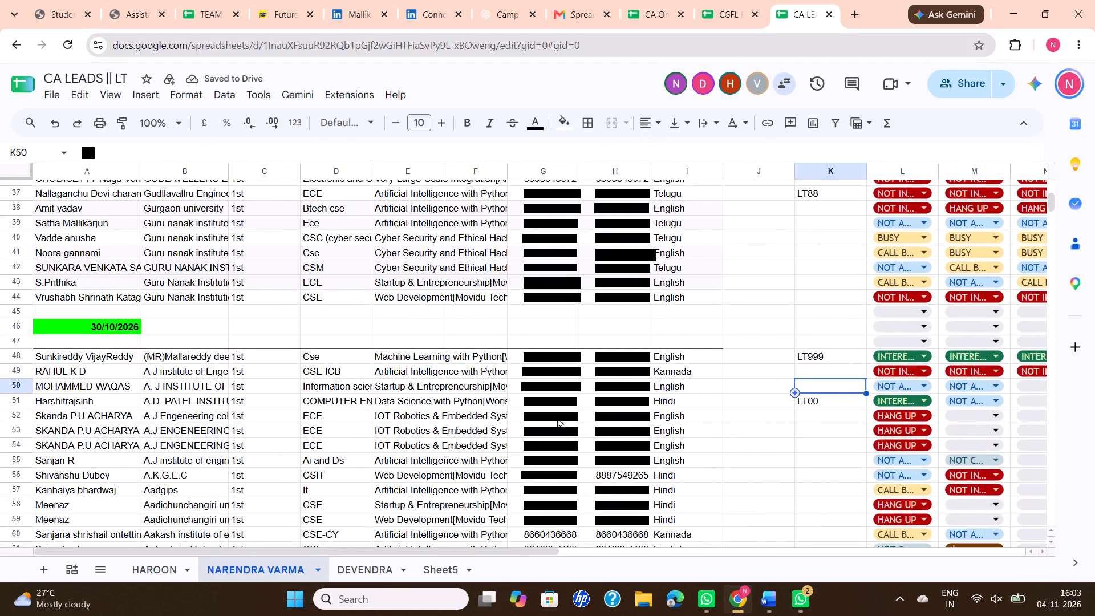
{"action": "left_click", "coordinate": [536, 386]}
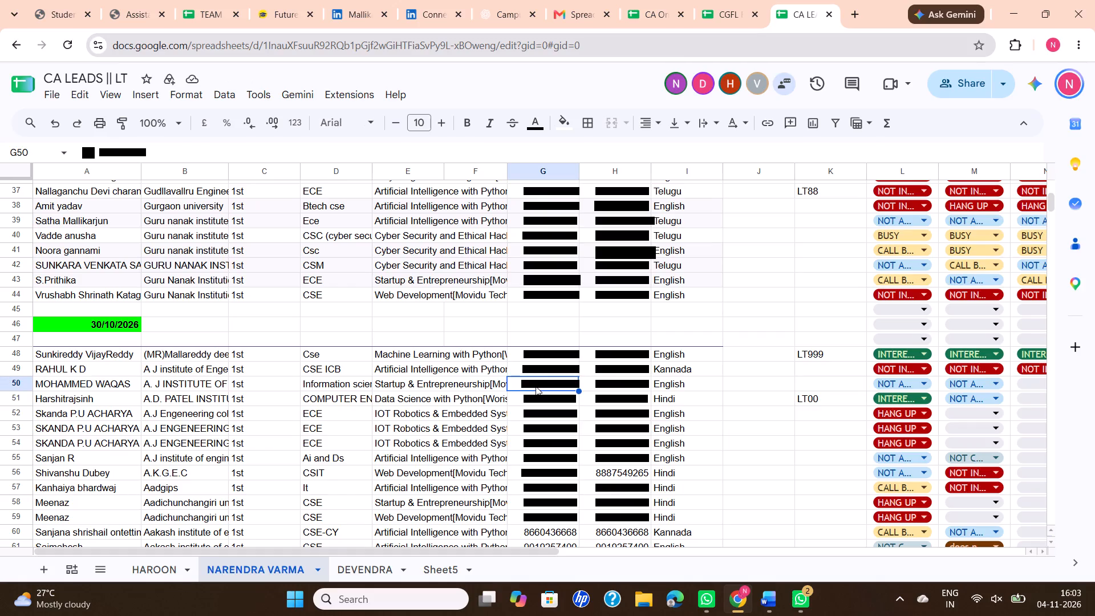
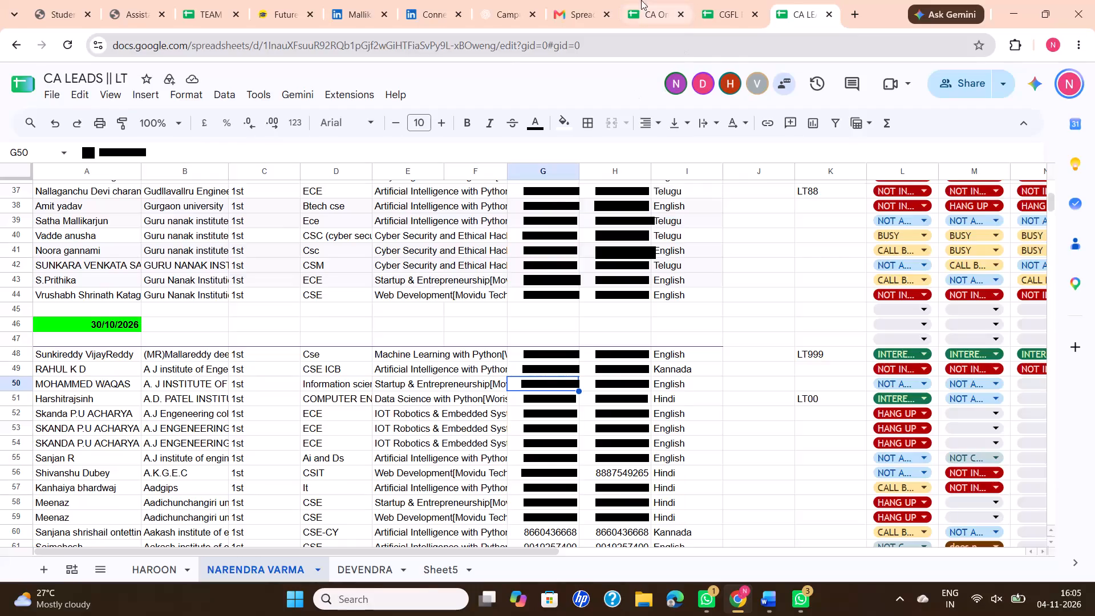
{"action": "left_click", "coordinate": [711, 17]}
{"action": "left_click", "coordinate": [138, 570]}
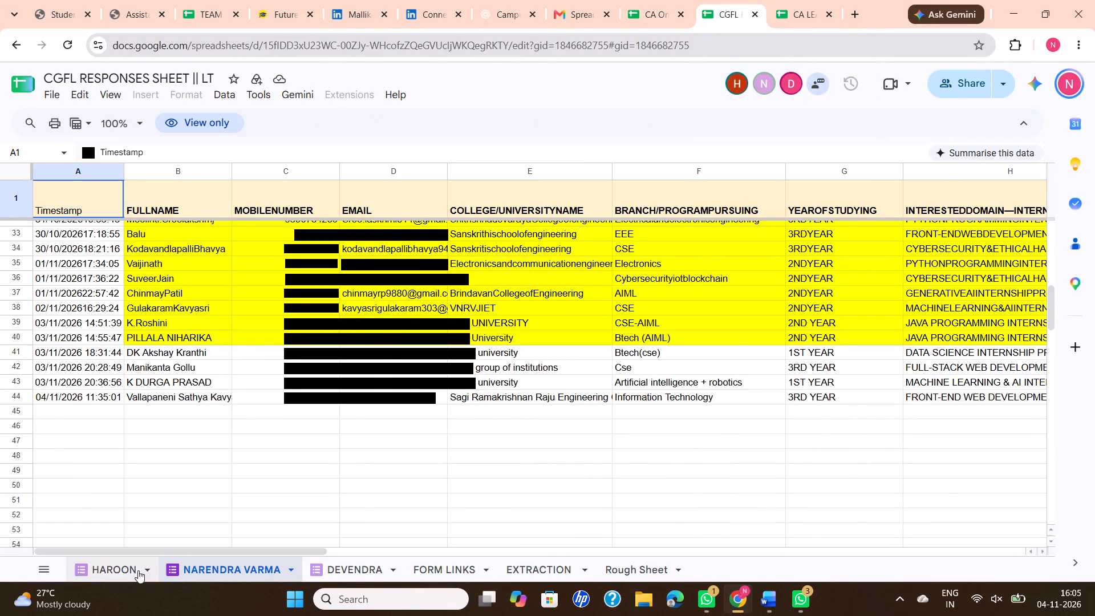
{"action": "scroll", "coordinate": [256, 502], "scroll_direction": "down", "scroll_amount": 1}
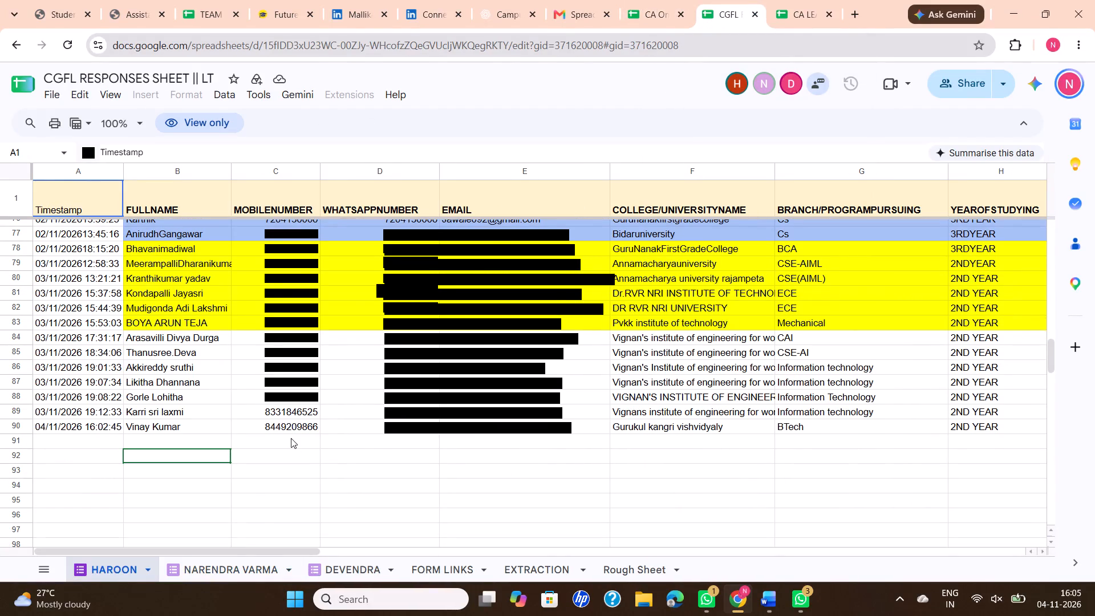
{"action": "left_click", "coordinate": [288, 435]}
{"action": "scroll", "coordinate": [400, 461], "scroll_direction": "left", "scroll_amount": 4}
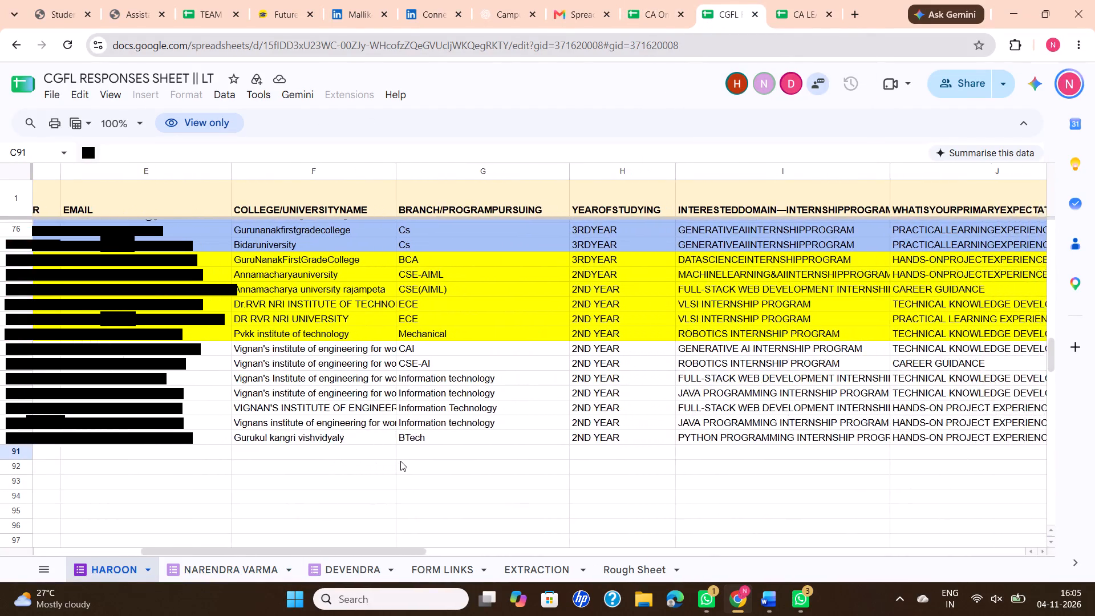
{"action": "scroll", "coordinate": [400, 461], "scroll_direction": "right", "scroll_amount": 8}
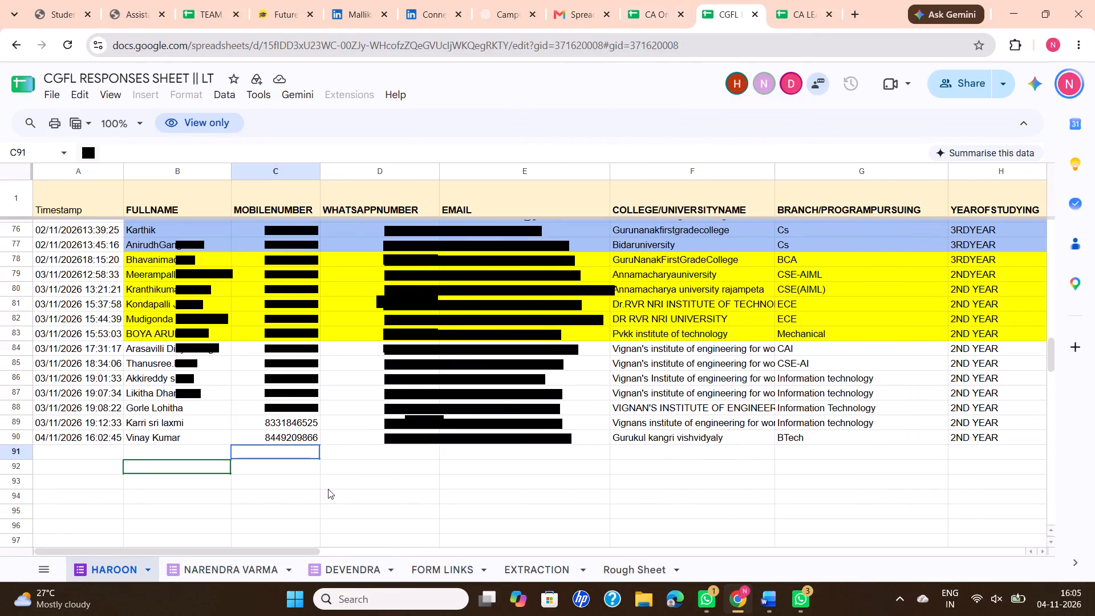
{"action": "left_click", "coordinate": [338, 573]}
{"action": "left_click", "coordinate": [225, 567]}
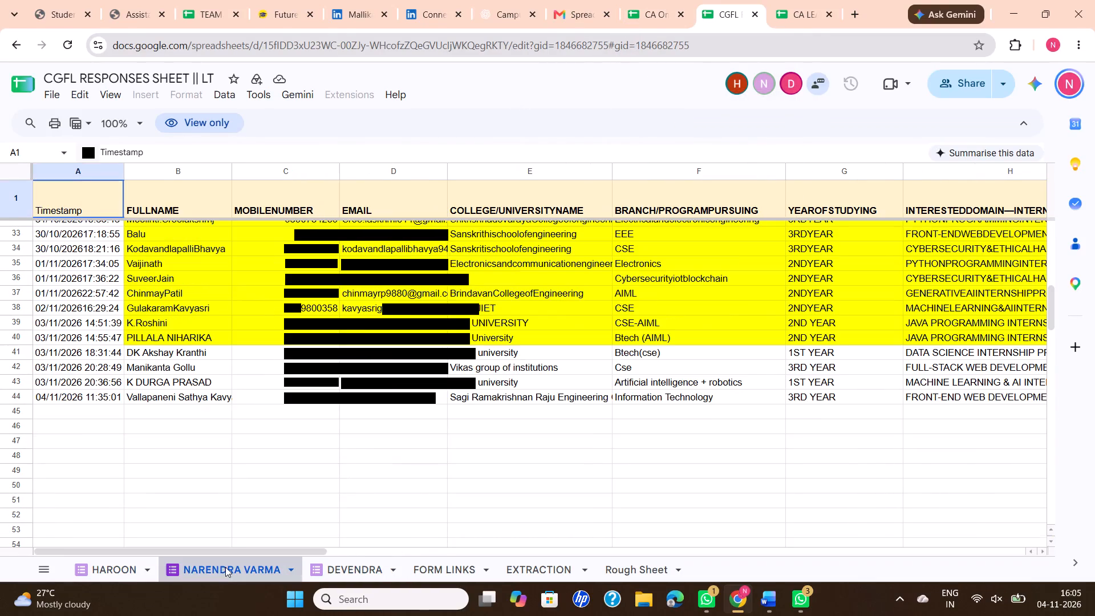
{"action": "left_click", "coordinate": [798, 0]}
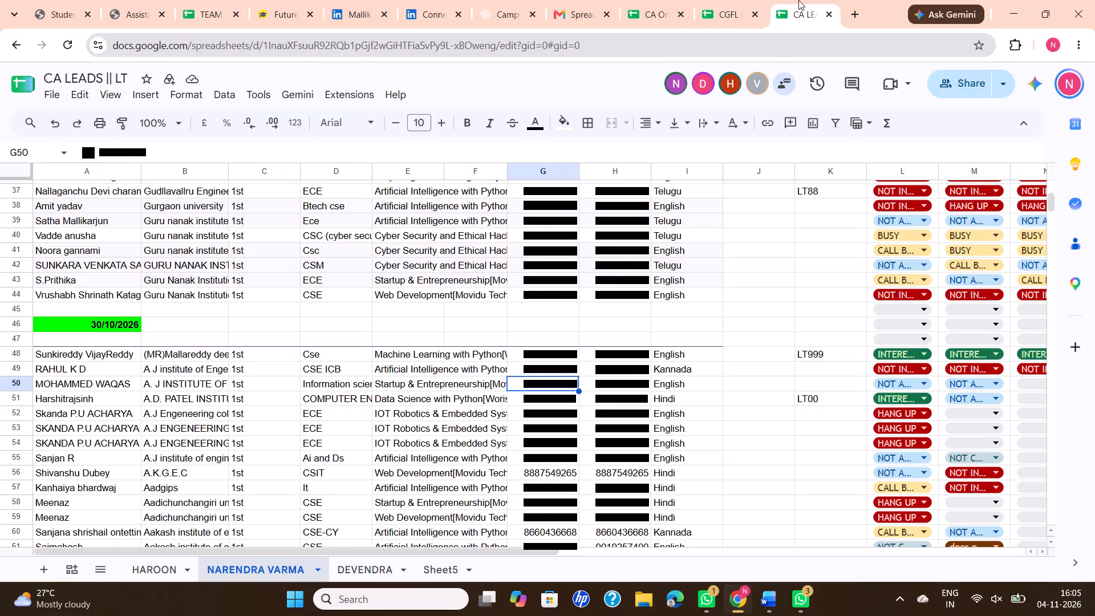
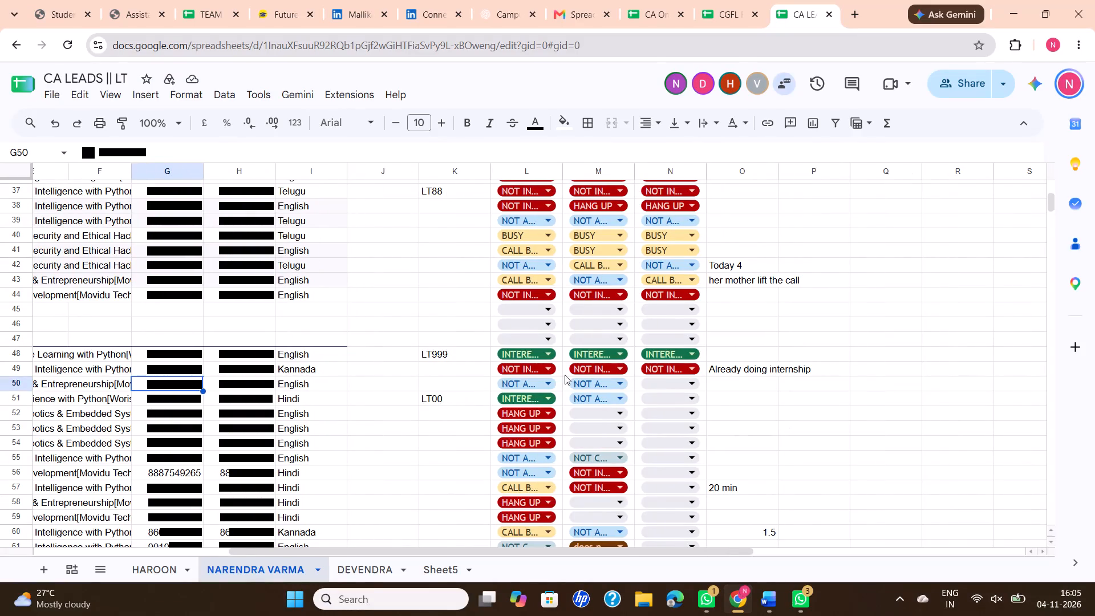
Set the first status in row 50 to HANG UP and fill it across columns M and N.
{"action": "left_click", "coordinate": [551, 384]}
{"action": "scroll", "coordinate": [539, 454], "scroll_direction": "down", "scroll_amount": 2}
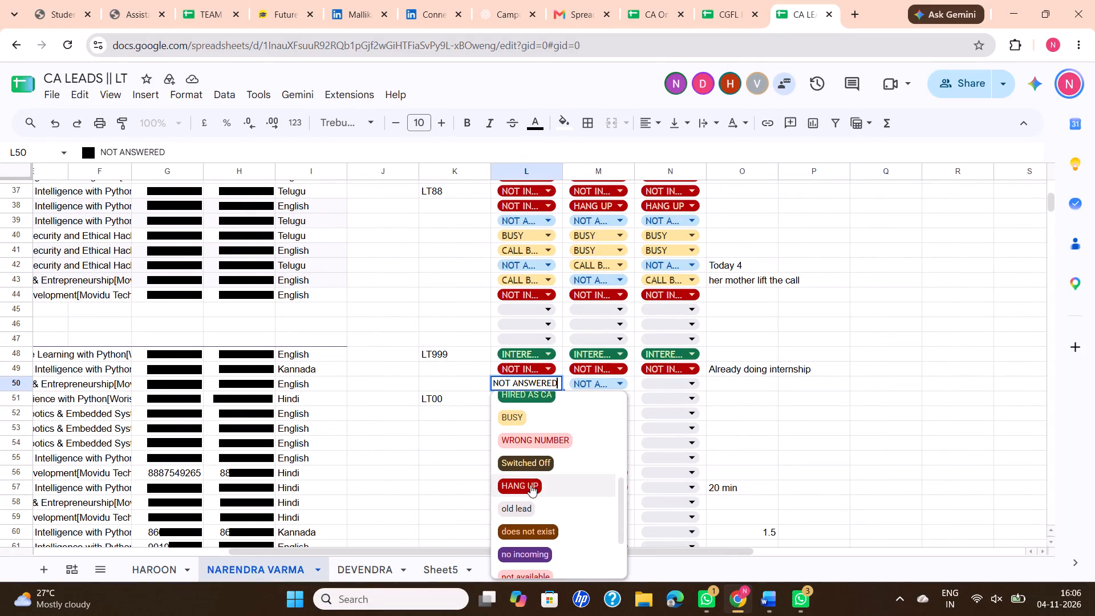
{"action": "left_click", "coordinate": [530, 485]}
{"action": "left_click_drag", "start_coordinate": [561, 390], "coordinate": [656, 408]}
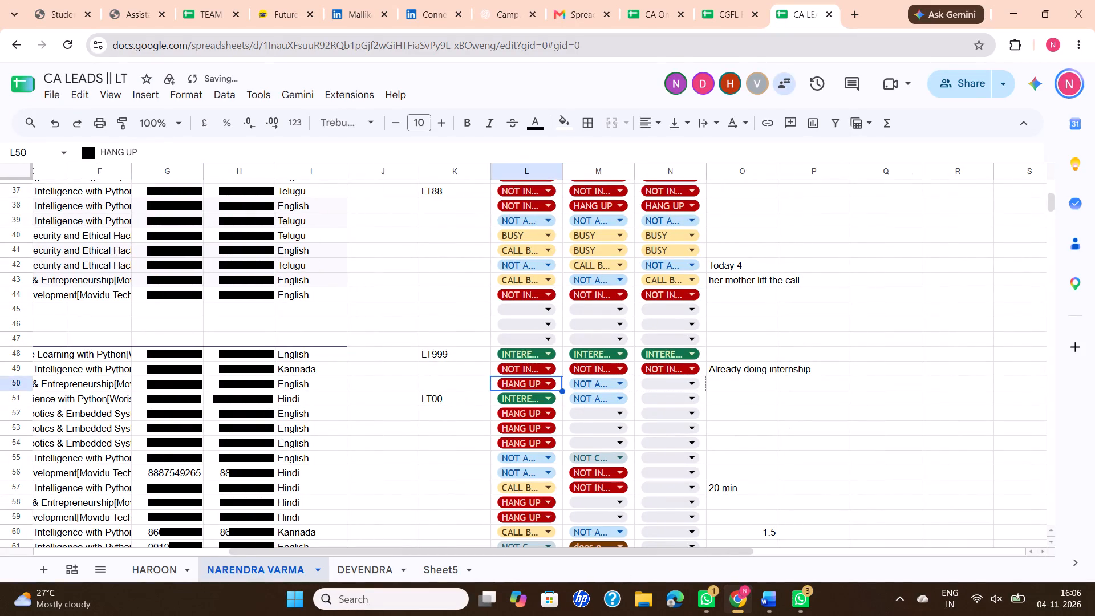
{"action": "left_click_drag", "start_coordinate": [656, 408], "coordinate": [702, 395]}
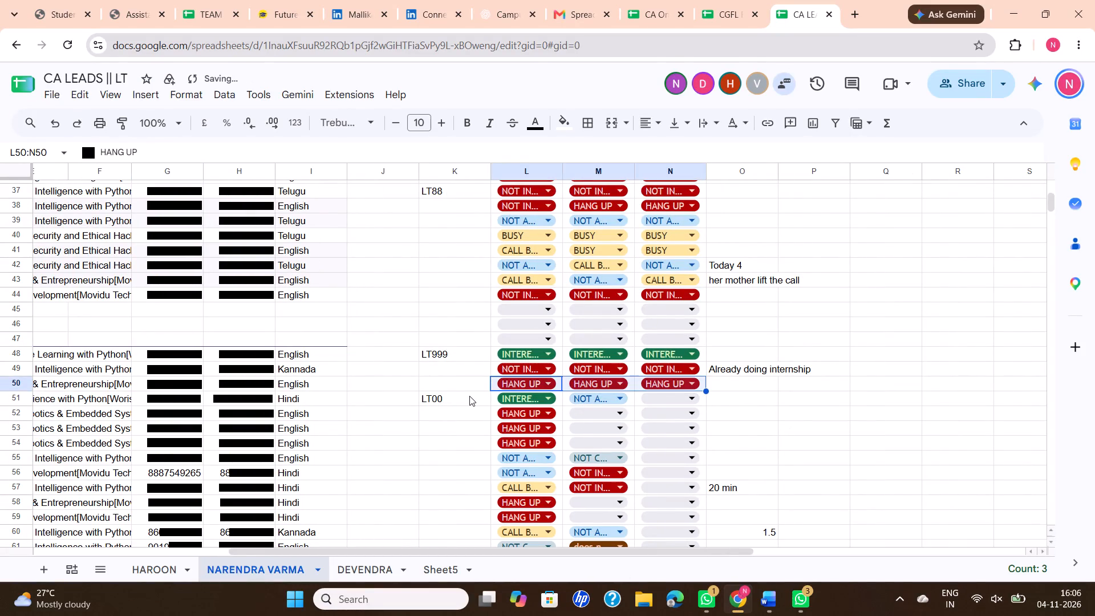
Check the contact number of the lead in row 51 and set its third status, in column N, to BUSY.
{"action": "left_click", "coordinate": [469, 396]}
{"action": "scroll", "coordinate": [469, 396], "scroll_direction": "right", "scroll_amount": 5}
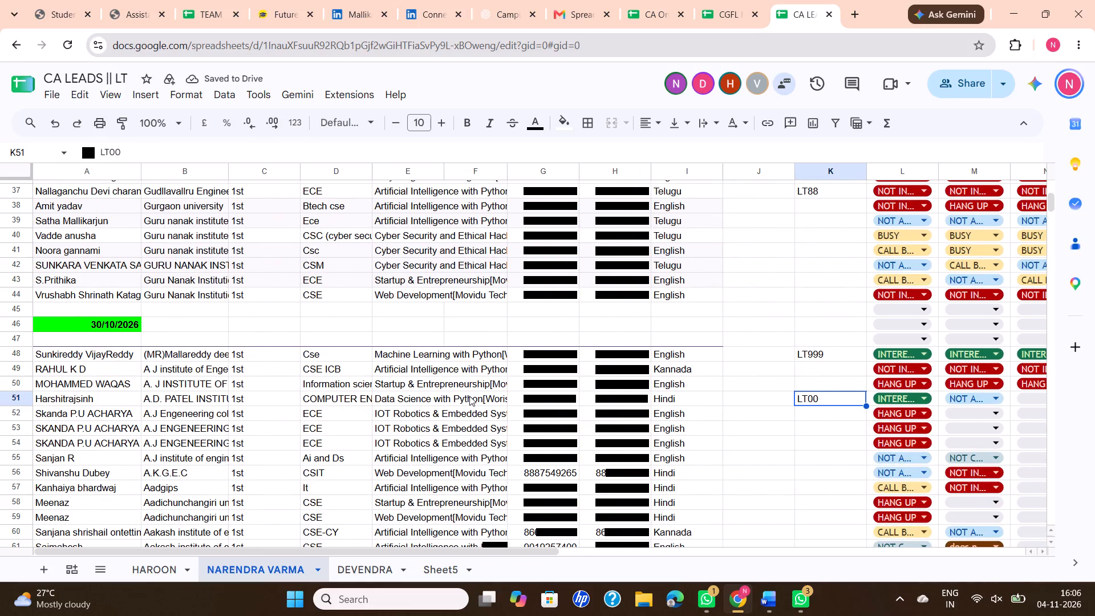
{"action": "scroll", "coordinate": [591, 412], "scroll_direction": "left", "scroll_amount": 1}
{"action": "left_click", "coordinate": [481, 398]}
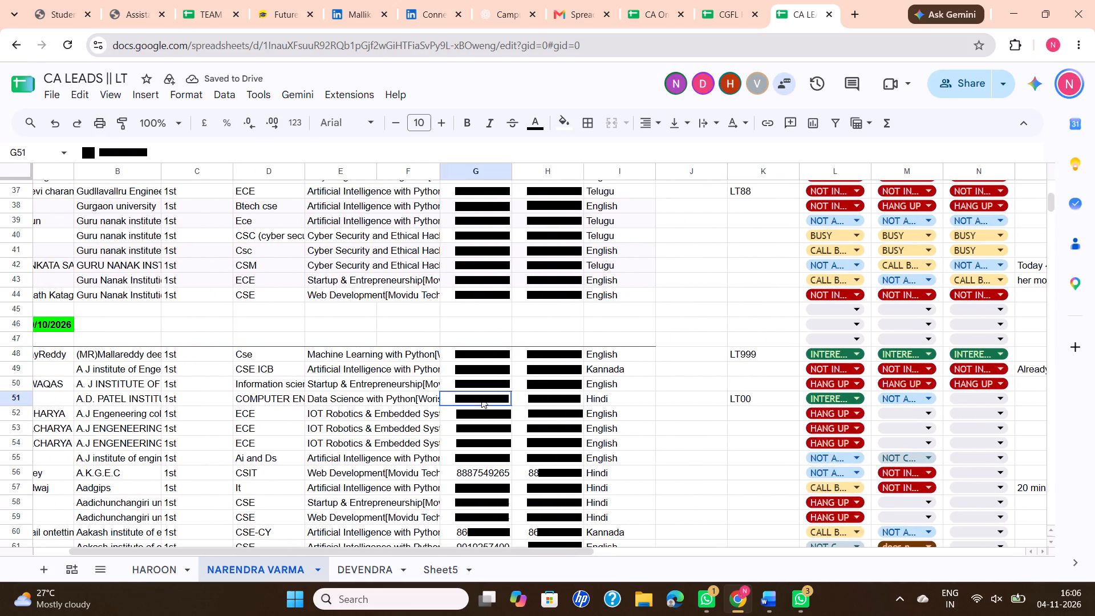
{"action": "scroll", "coordinate": [481, 398], "scroll_direction": "right", "scroll_amount": 4}
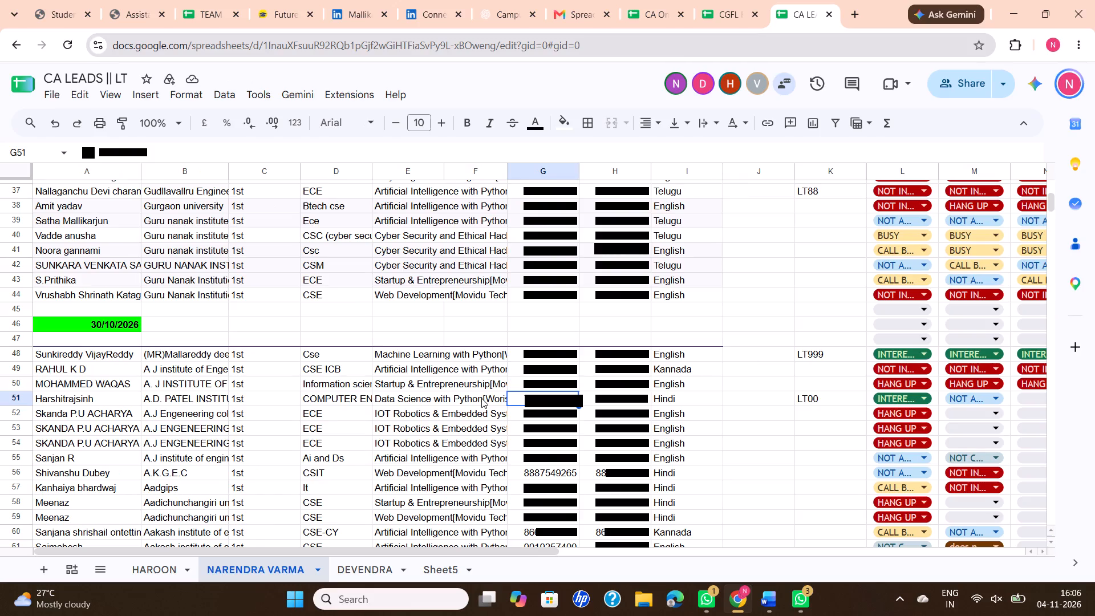
{"action": "scroll", "coordinate": [481, 398], "scroll_direction": "left", "scroll_amount": 6}
{"action": "left_click", "coordinate": [460, 394]}
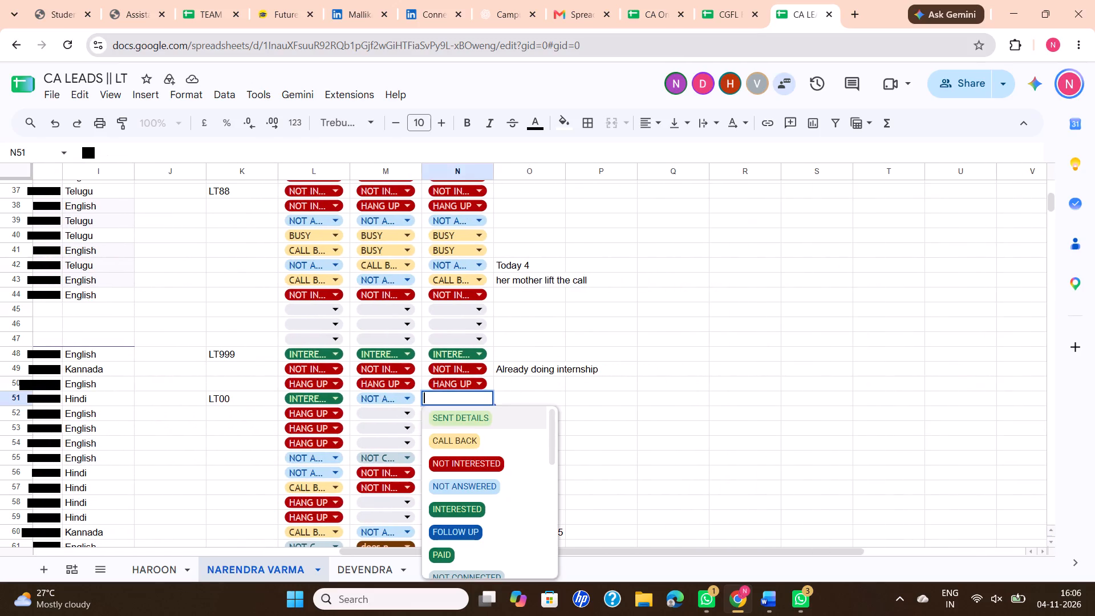
{"action": "scroll", "coordinate": [453, 514], "scroll_direction": "down", "scroll_amount": 3}
{"action": "scroll", "coordinate": [484, 432], "scroll_direction": "up", "scroll_amount": 1}
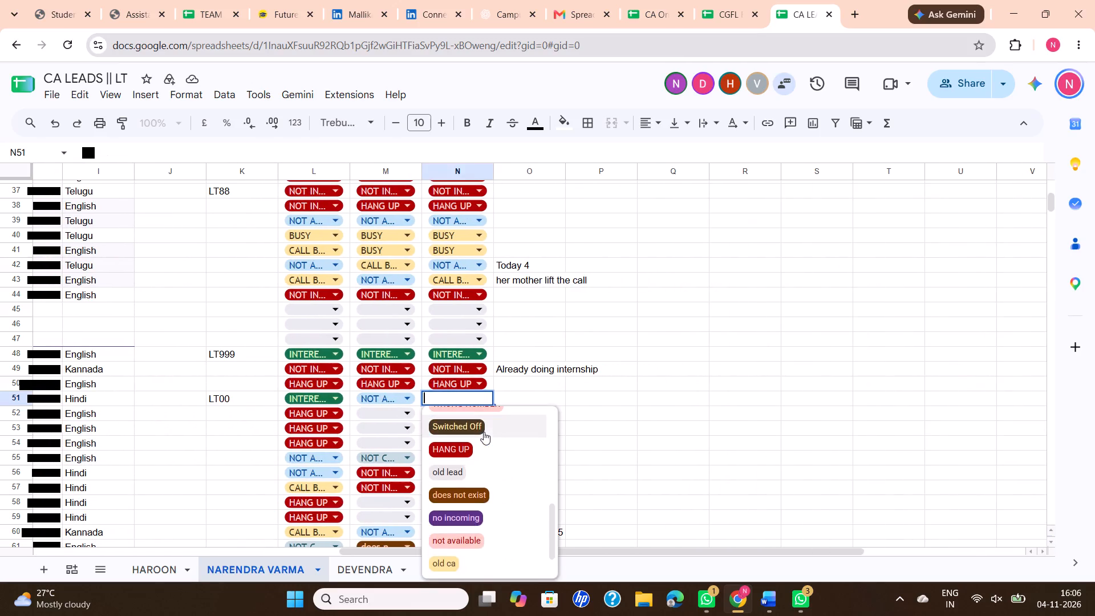
{"action": "scroll", "coordinate": [467, 448], "scroll_direction": "up", "scroll_amount": 1}
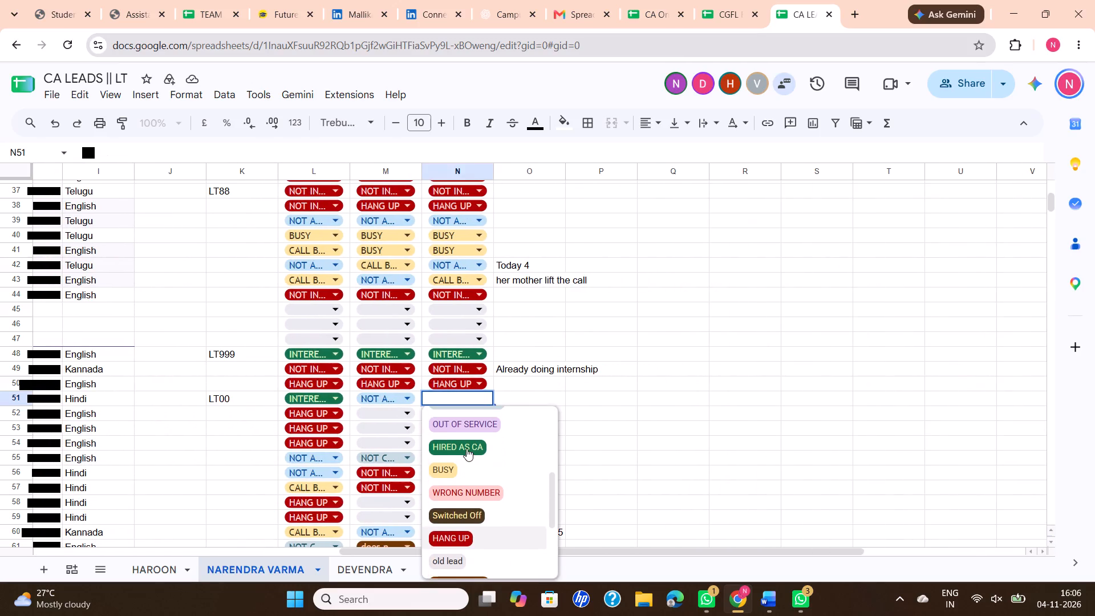
{"action": "left_click", "coordinate": [431, 487]}
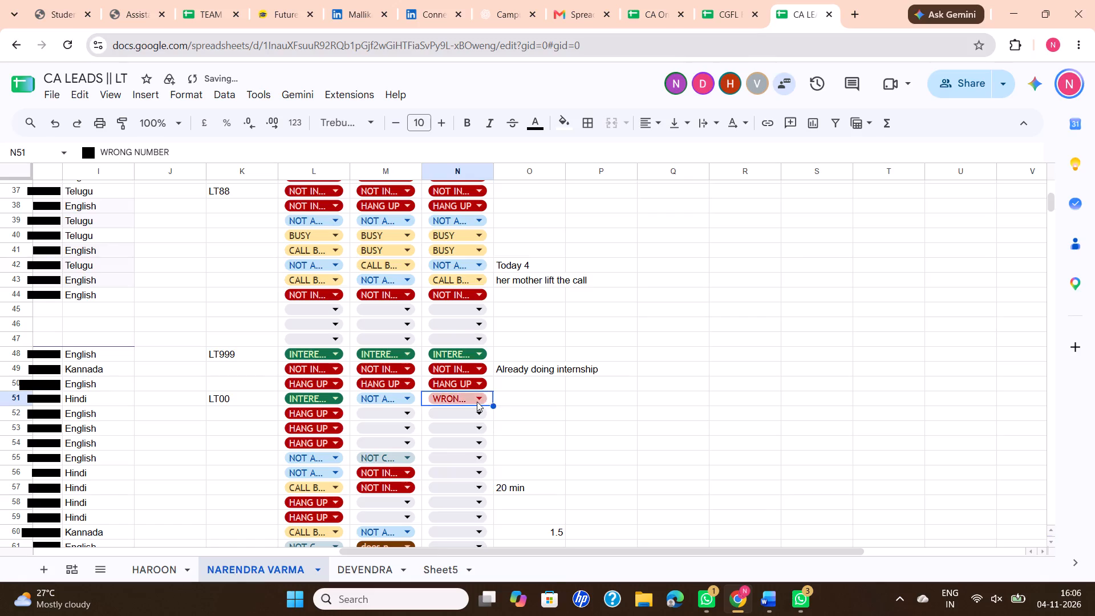
{"action": "left_click", "coordinate": [477, 402]}
{"action": "scroll", "coordinate": [465, 473], "scroll_direction": "down", "scroll_amount": 1}
{"action": "left_click", "coordinate": [450, 513]}
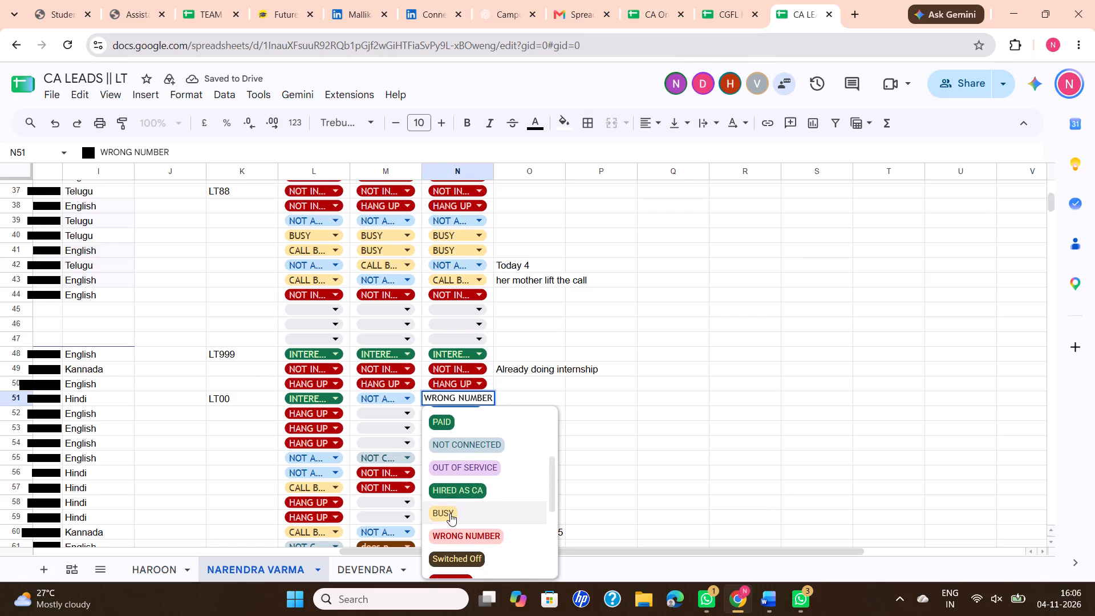
Fill the HANG UP status from L52 across columns M and N and down through row 54.
{"action": "left_click", "coordinate": [352, 420]}
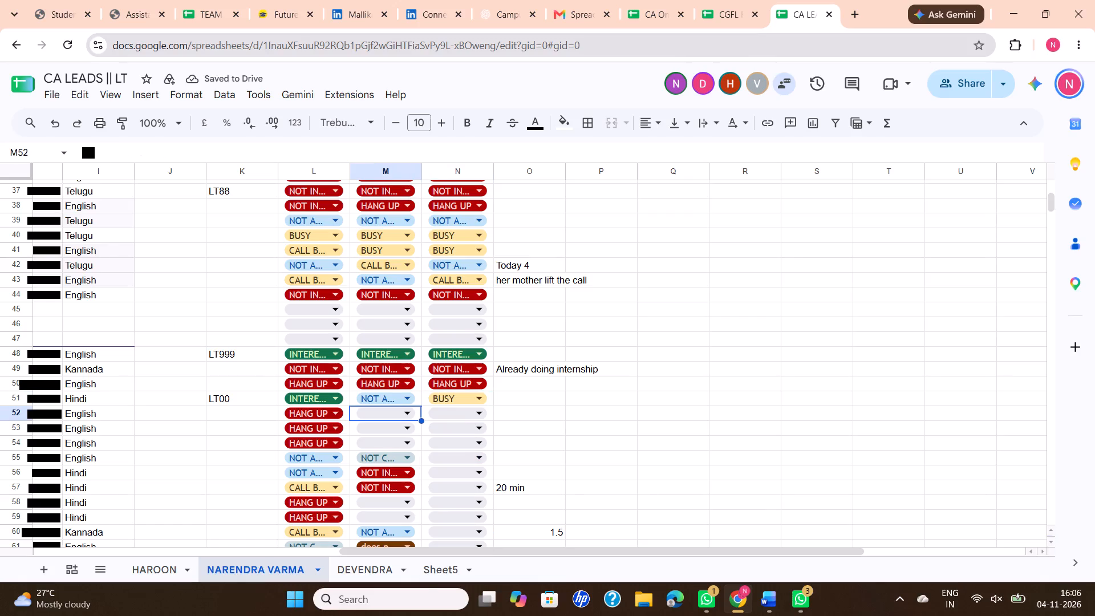
{"action": "left_click", "coordinate": [344, 411]}
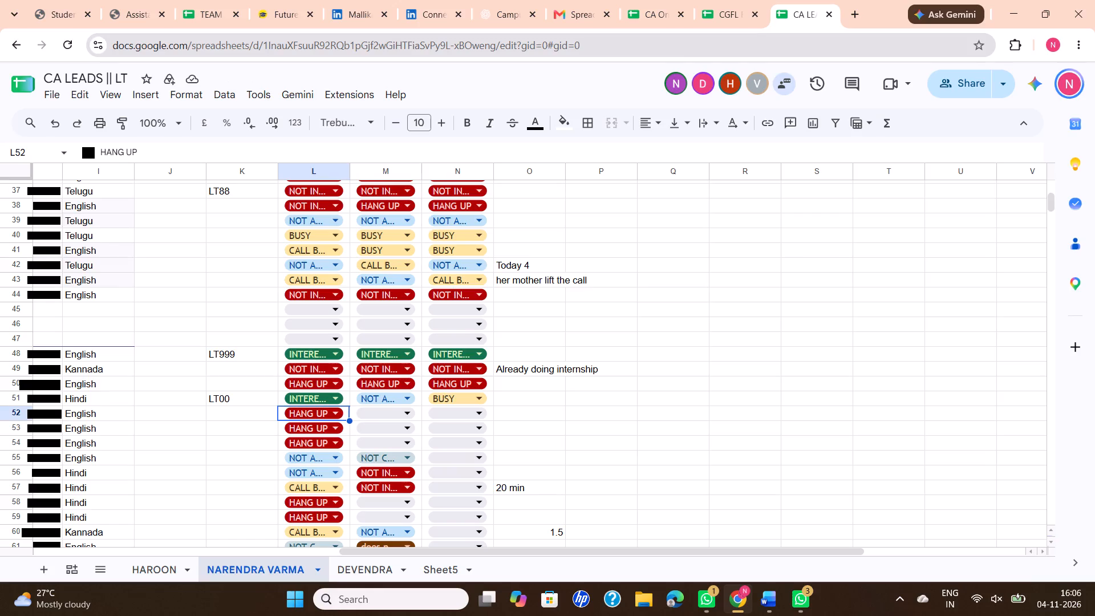
{"action": "left_click_drag", "start_coordinate": [347, 419], "coordinate": [470, 426]}
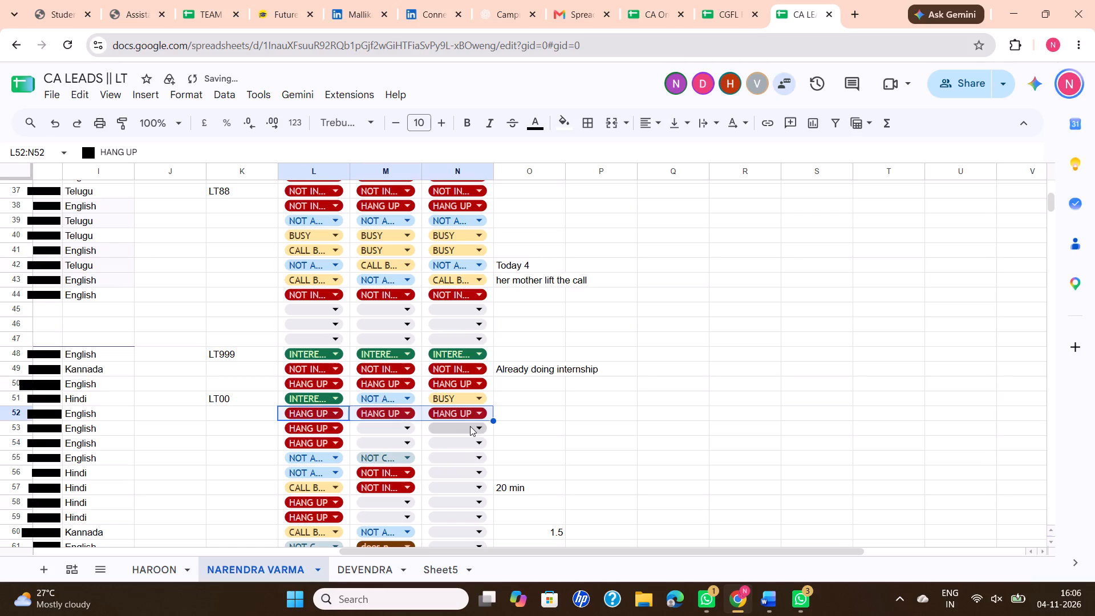
{"action": "left_click_drag", "start_coordinate": [493, 419], "coordinate": [493, 436]}
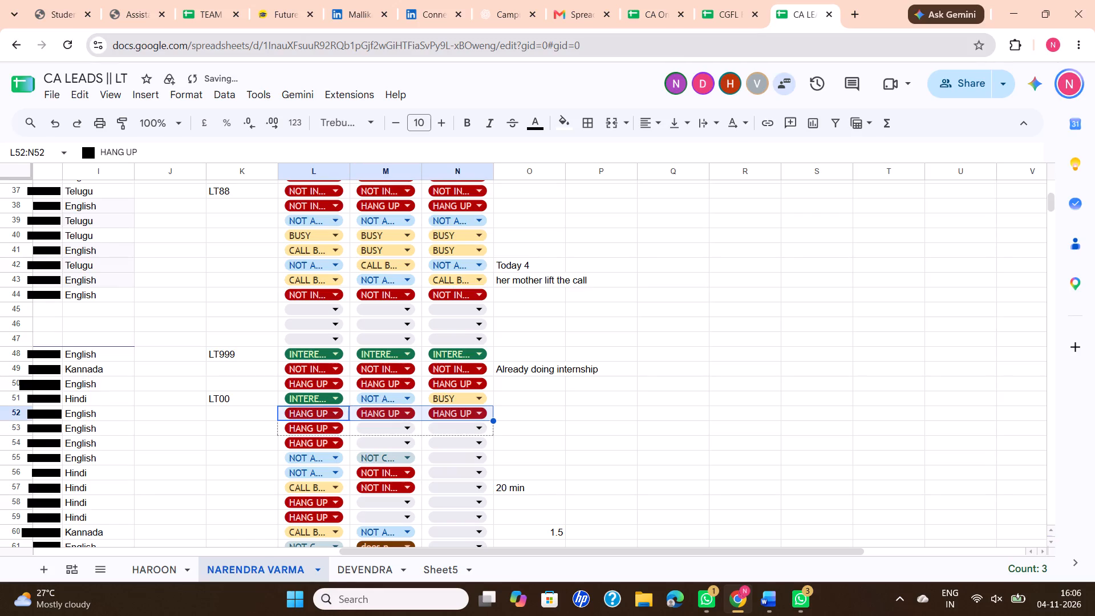
{"action": "left_click_drag", "start_coordinate": [493, 436], "coordinate": [490, 440]}
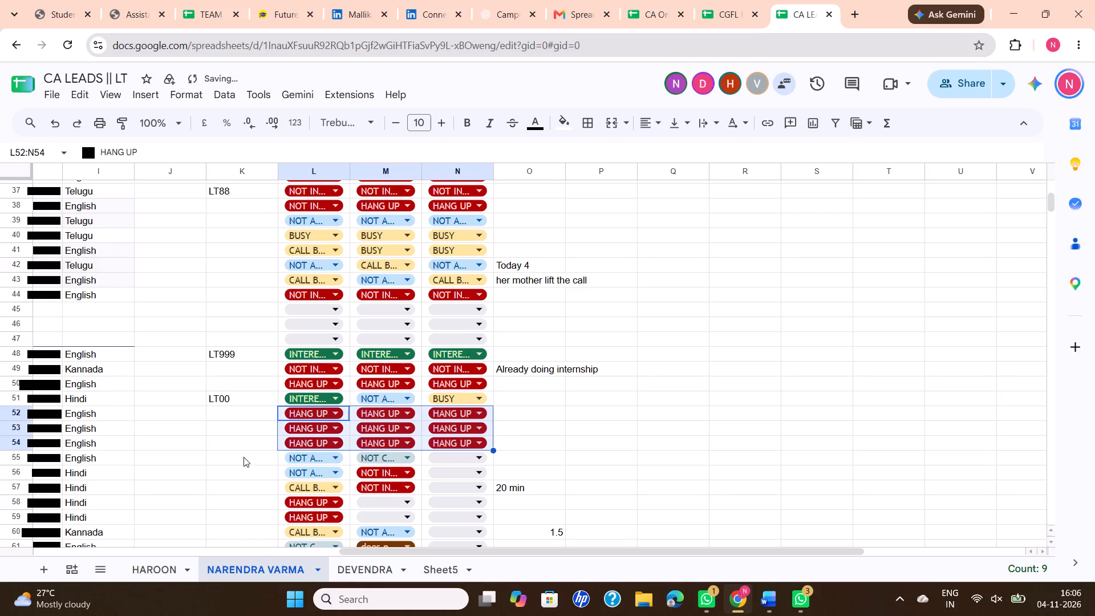
Select the contact number of the lead in row 55 and review that lead's details.
{"action": "left_click", "coordinate": [244, 457]}
{"action": "scroll", "coordinate": [244, 457], "scroll_direction": "right", "scroll_amount": 3}
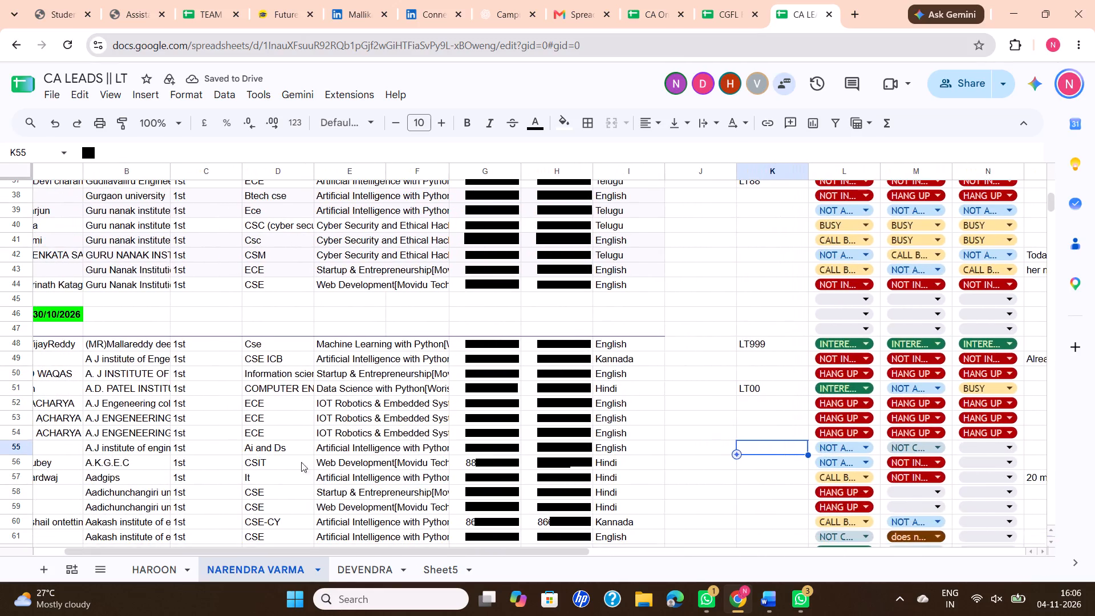
{"action": "scroll", "coordinate": [327, 459], "scroll_direction": "right", "scroll_amount": 2}
{"action": "scroll", "coordinate": [469, 437], "scroll_direction": "right", "scroll_amount": 2}
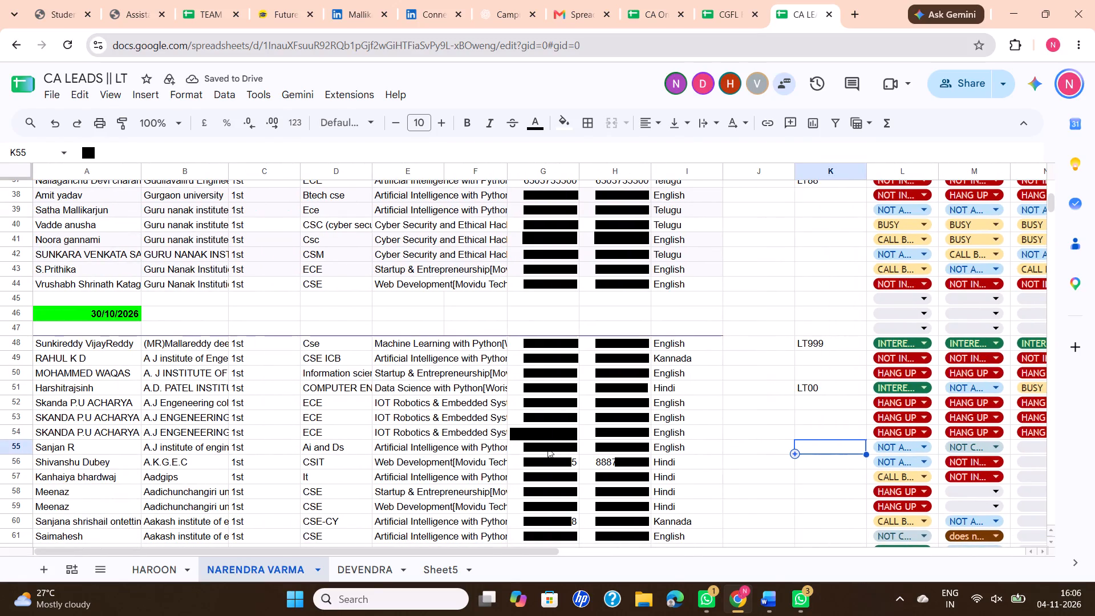
{"action": "left_click", "coordinate": [547, 448]}
{"action": "scroll", "coordinate": [547, 448], "scroll_direction": "down", "scroll_amount": 2}
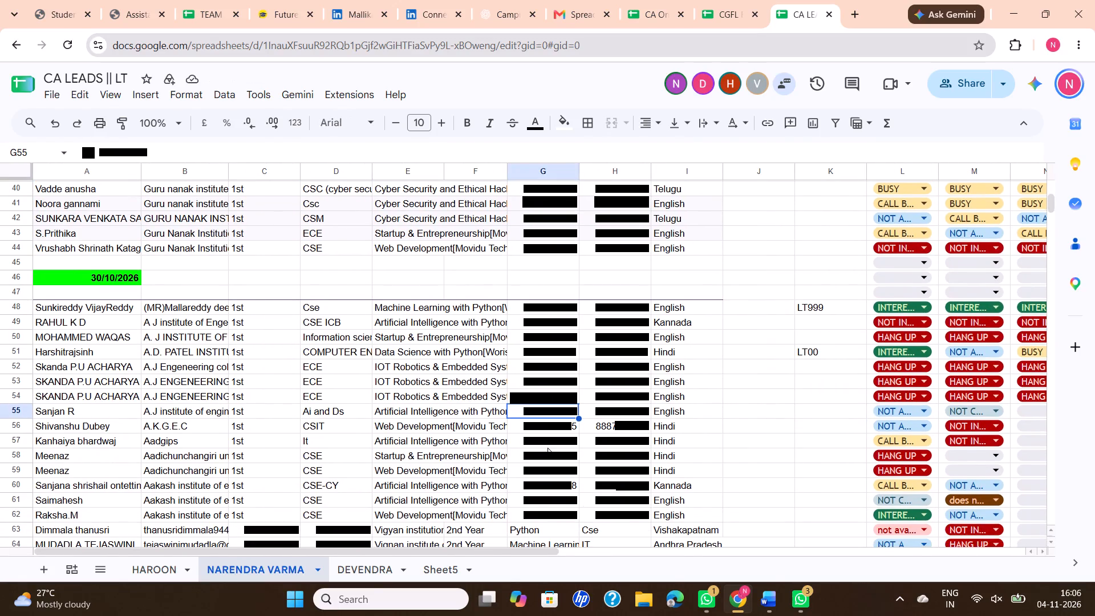
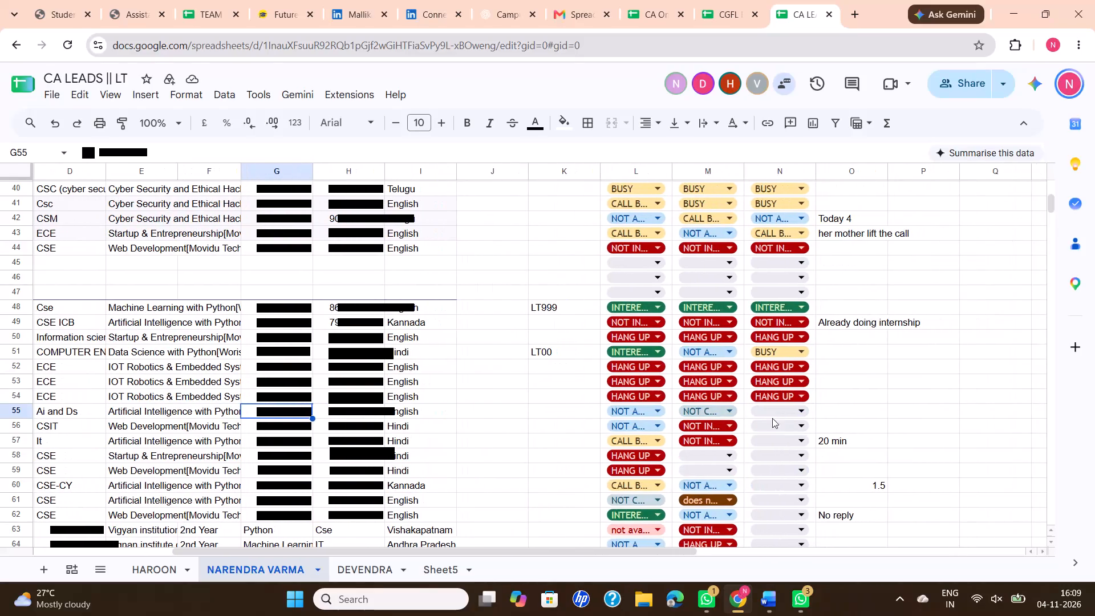
Set the third status of the lead in row 55, in column N, to NOT ANSWERED.
{"action": "left_click_drag", "start_coordinate": [769, 410], "coordinate": [771, 491]}
{"action": "left_click", "coordinate": [771, 491]}
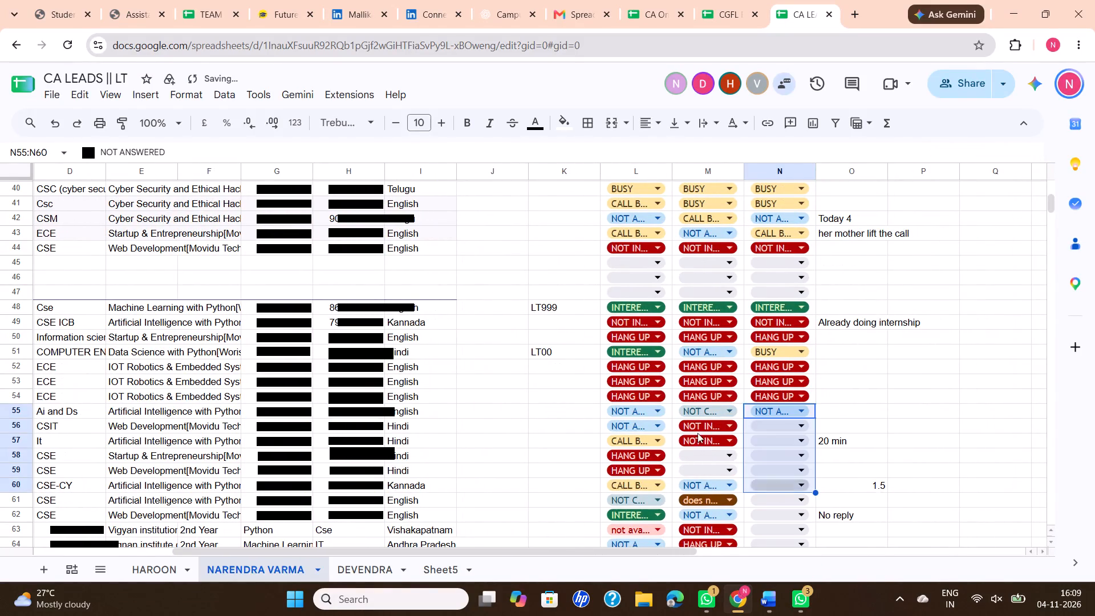
{"action": "scroll", "coordinate": [636, 419], "scroll_direction": "left", "scroll_amount": 1}
{"action": "left_click", "coordinate": [550, 430]}
{"action": "left_click", "coordinate": [546, 427]}
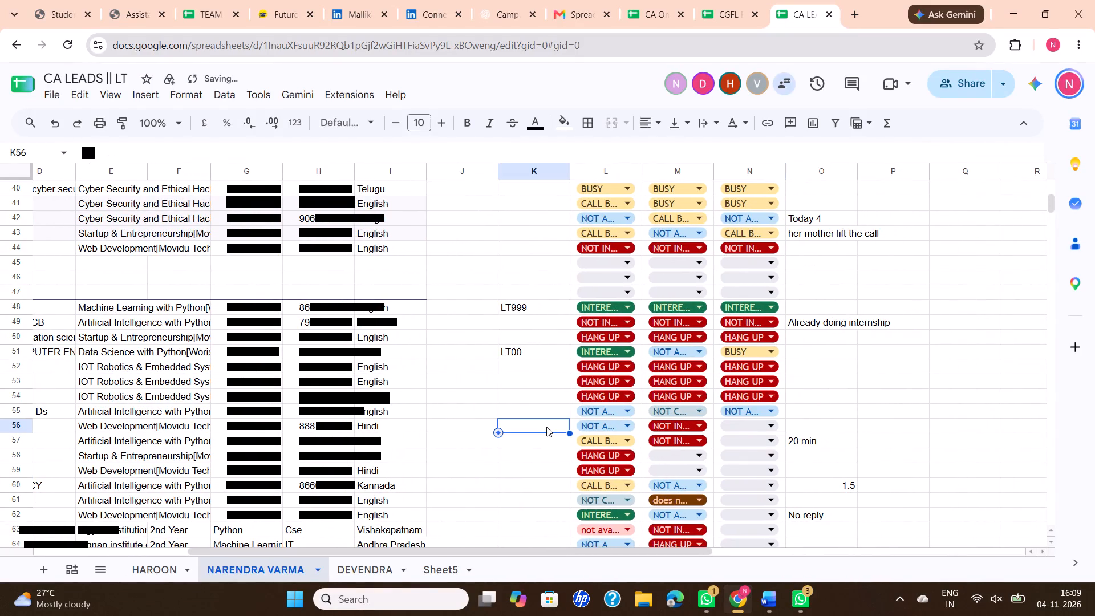
Fill the NOT INTERESTED status from M56 across to column N, down through row 57, and back into column L for both rows.
{"action": "scroll", "coordinate": [546, 427], "scroll_direction": "right", "scroll_amount": 3}
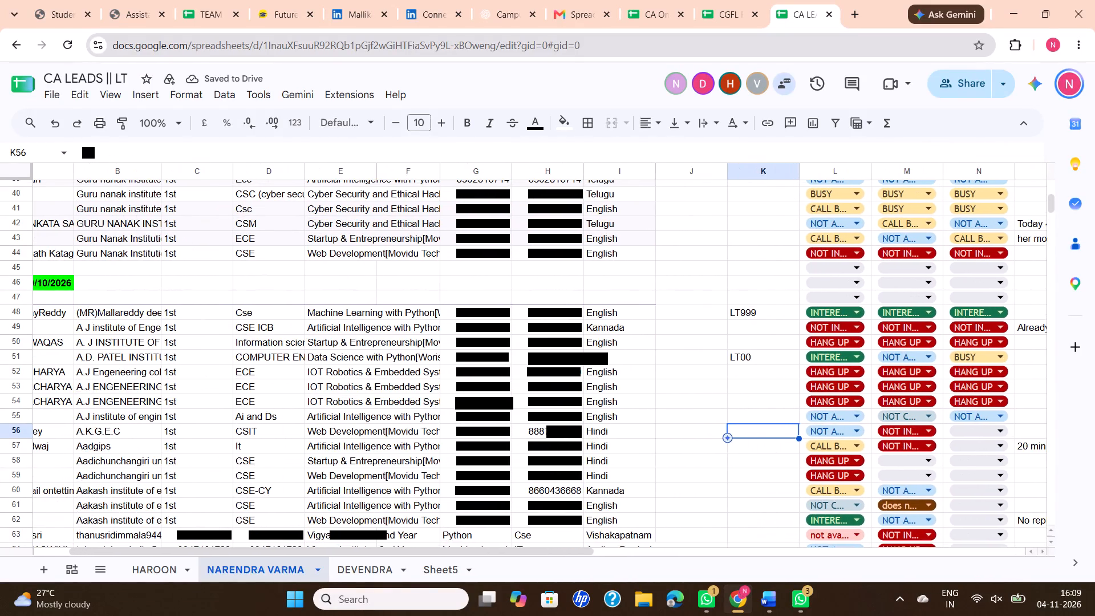
{"action": "scroll", "coordinate": [546, 427], "scroll_direction": "right", "scroll_amount": 1}
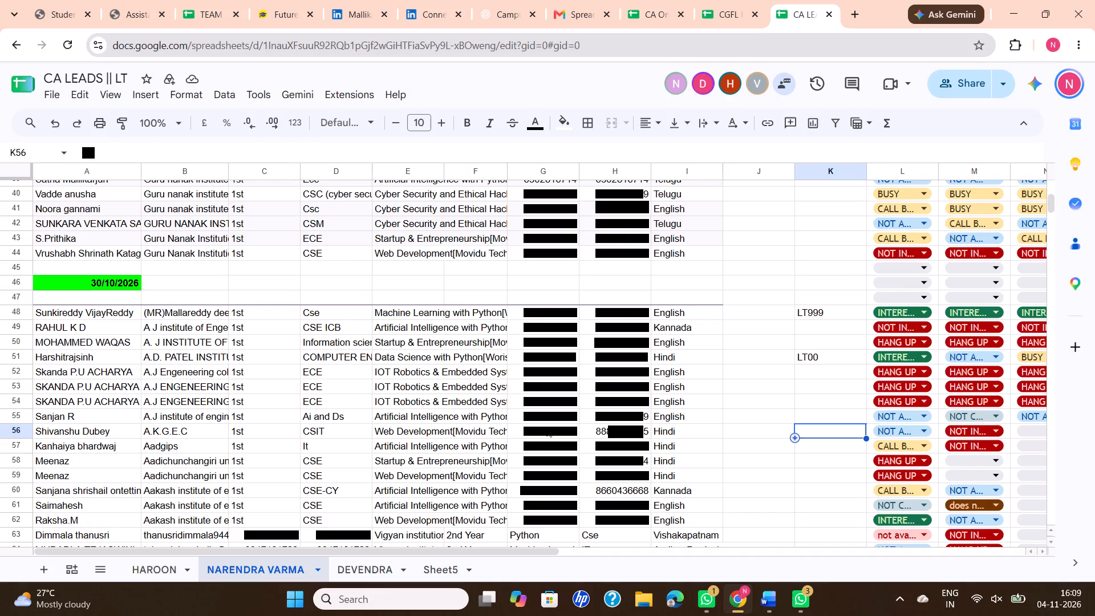
{"action": "scroll", "coordinate": [546, 427], "scroll_direction": "left", "scroll_amount": 1}
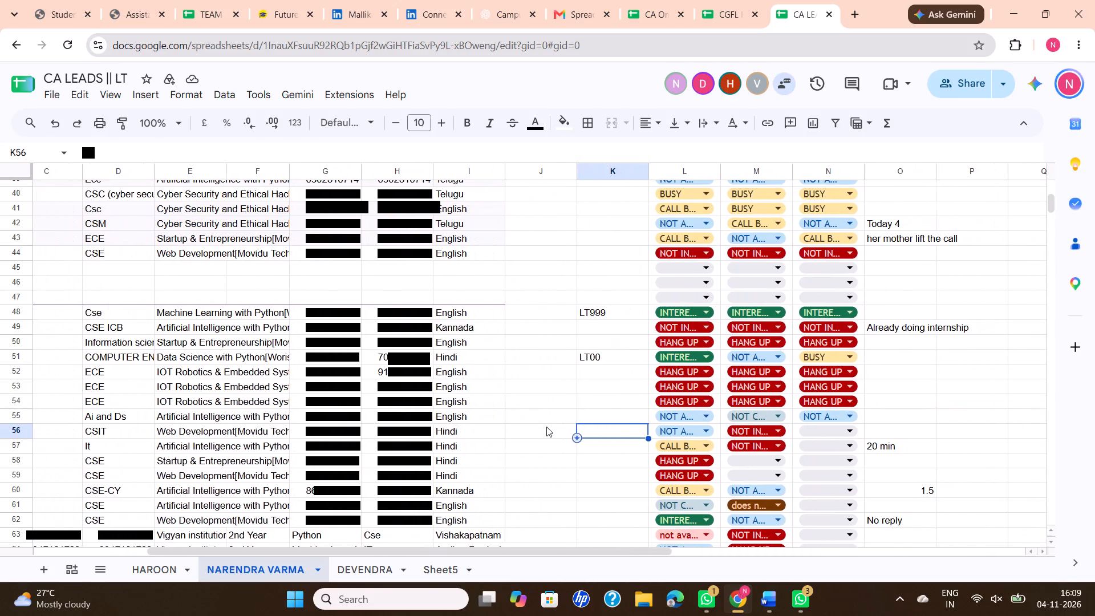
{"action": "left_click", "coordinate": [789, 437]}
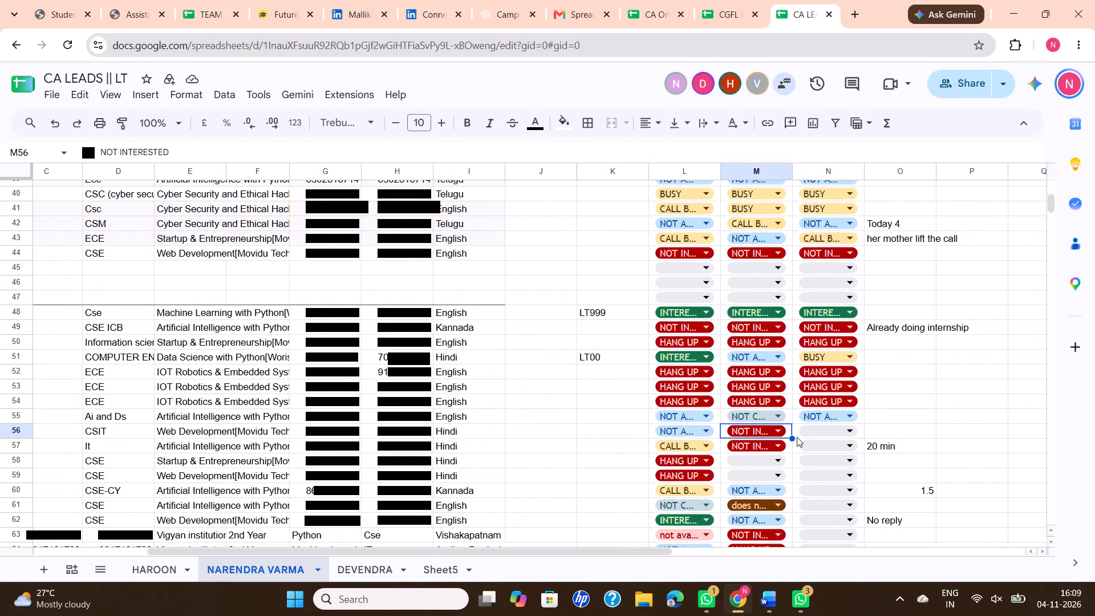
{"action": "left_click_drag", "start_coordinate": [790, 438], "coordinate": [846, 439]}
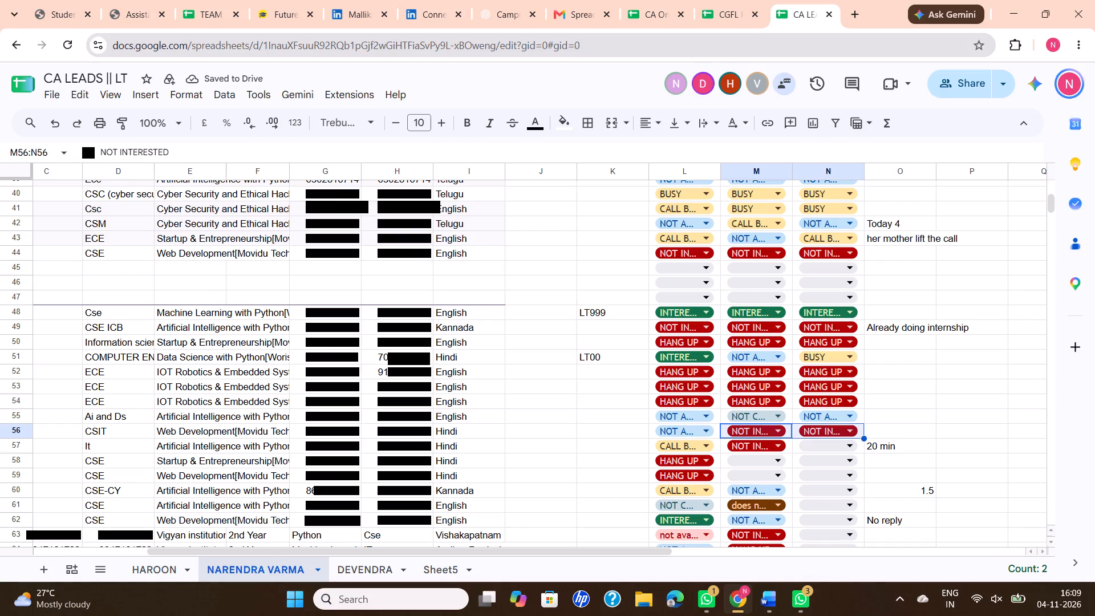
{"action": "left_click_drag", "start_coordinate": [865, 439], "coordinate": [863, 449]}
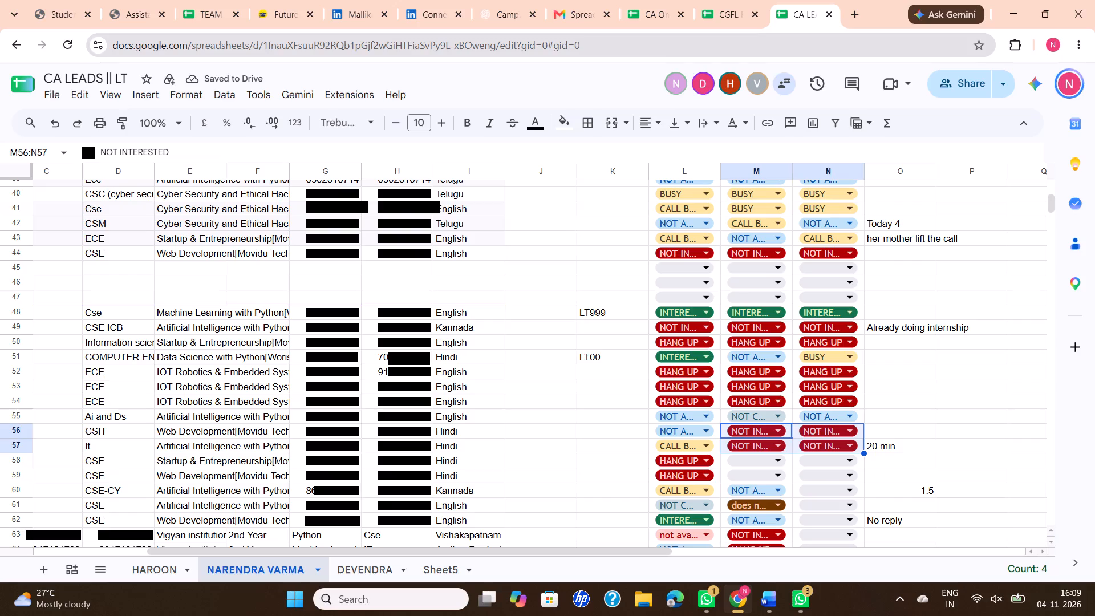
{"action": "left_click_drag", "start_coordinate": [864, 453], "coordinate": [675, 435]}
{"action": "left_click_drag", "start_coordinate": [675, 435], "coordinate": [676, 435]}
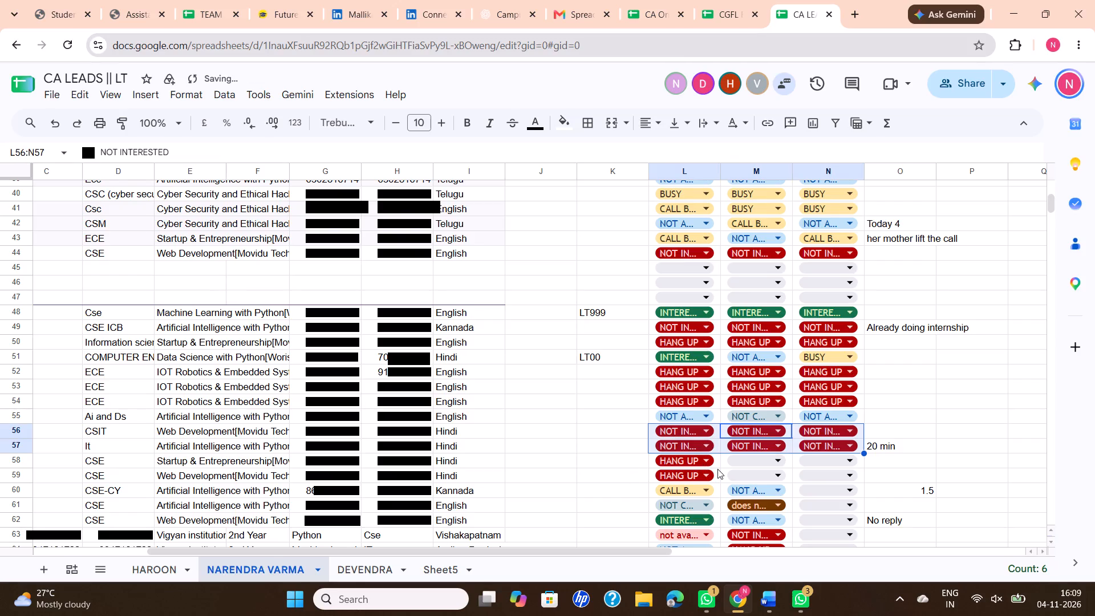
Fill the HANG UP status from L58 across columns M and N and down through row 59.
{"action": "left_click", "coordinate": [718, 469]}
{"action": "left_click_drag", "start_coordinate": [718, 469], "coordinate": [833, 470]}
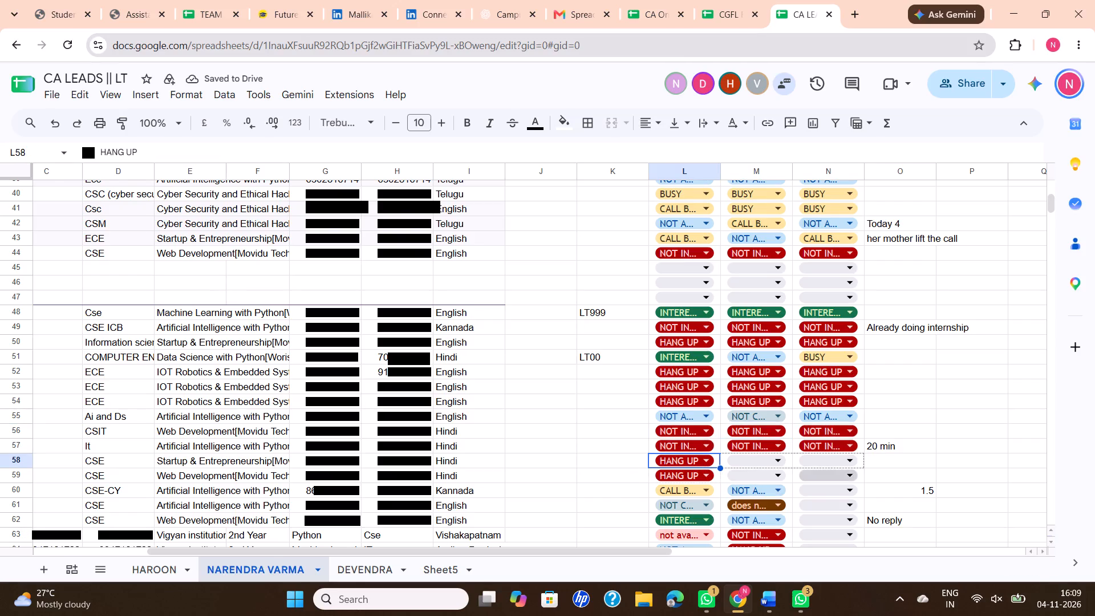
{"action": "left_click_drag", "start_coordinate": [833, 470], "coordinate": [841, 469]}
{"action": "left_click_drag", "start_coordinate": [864, 466], "coordinate": [864, 473]}
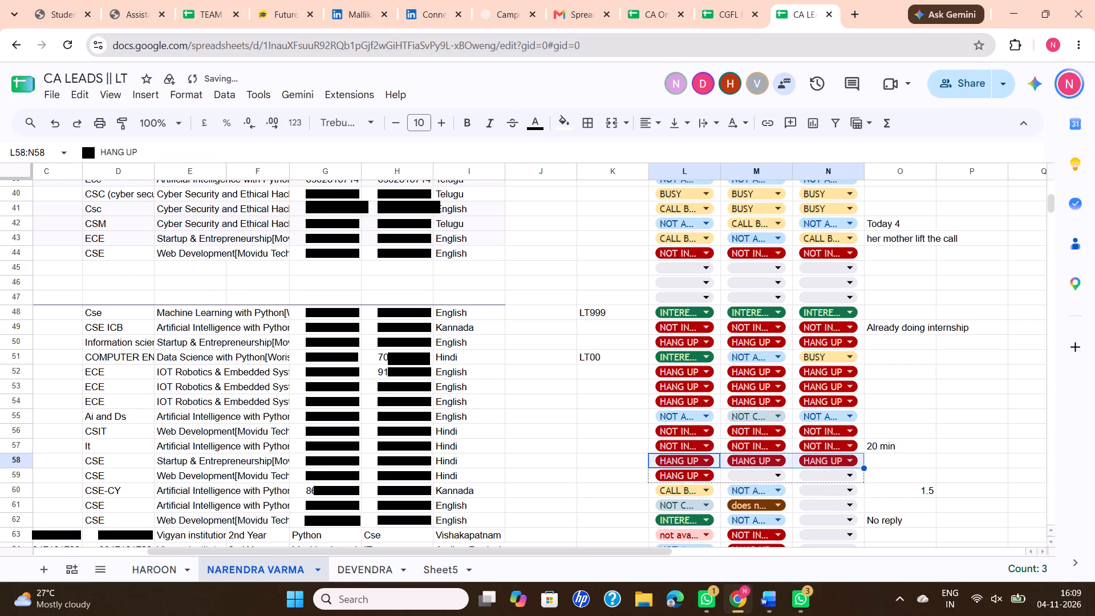
{"action": "left_click_drag", "start_coordinate": [864, 473], "coordinate": [864, 478]}
Select the contact number of the lead in row 60 and review that lead's details.
{"action": "left_click", "coordinate": [634, 492]}
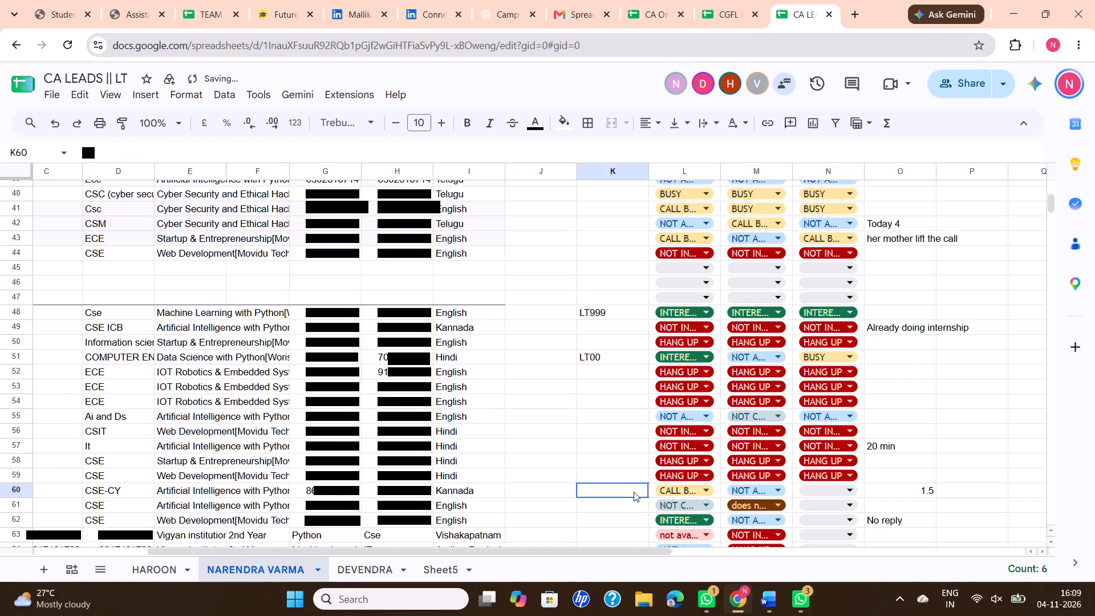
{"action": "scroll", "coordinate": [634, 492], "scroll_direction": "down", "scroll_amount": 1}
{"action": "left_click", "coordinate": [532, 460]}
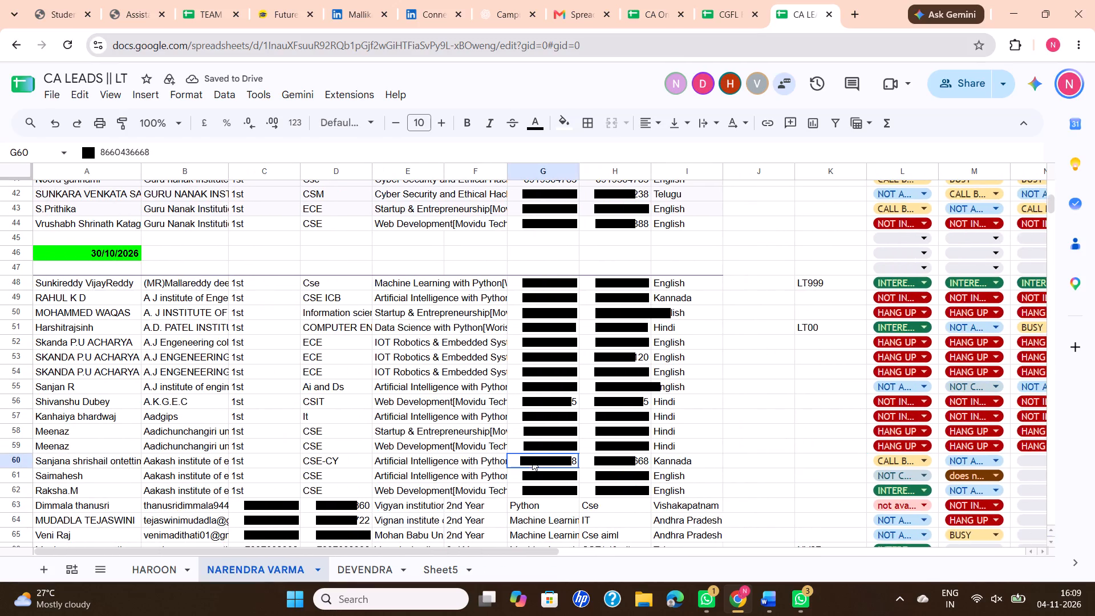
{"action": "scroll", "coordinate": [532, 460], "scroll_direction": "down", "scroll_amount": 1}
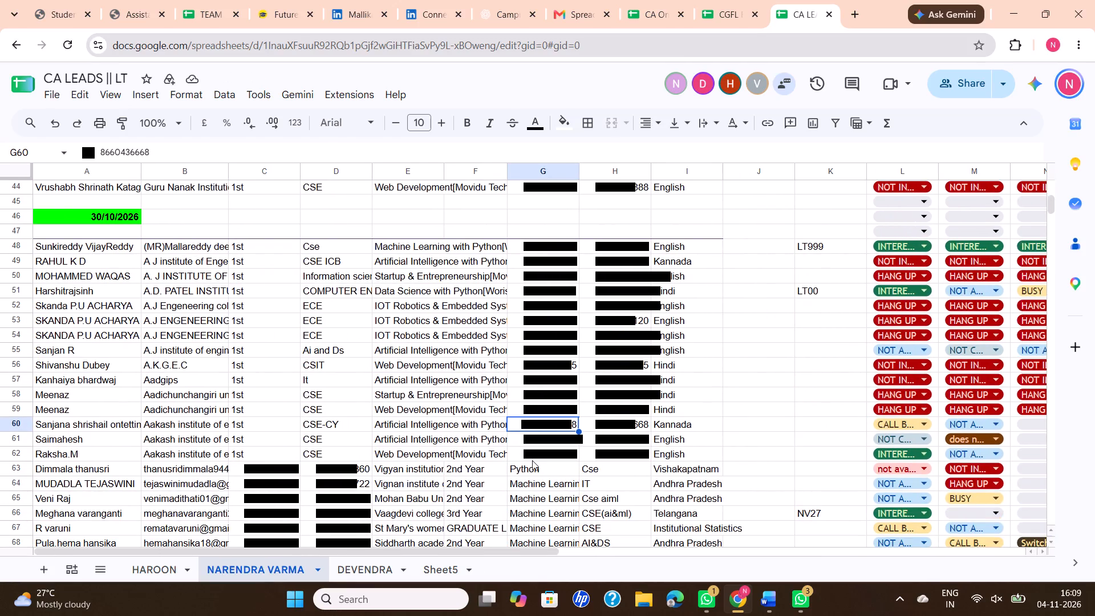
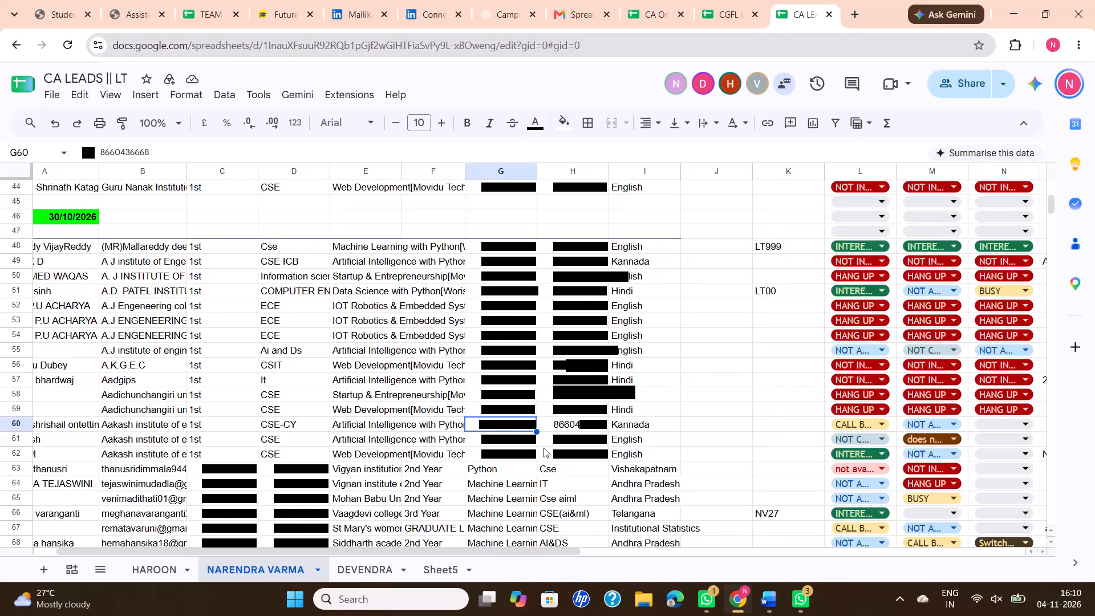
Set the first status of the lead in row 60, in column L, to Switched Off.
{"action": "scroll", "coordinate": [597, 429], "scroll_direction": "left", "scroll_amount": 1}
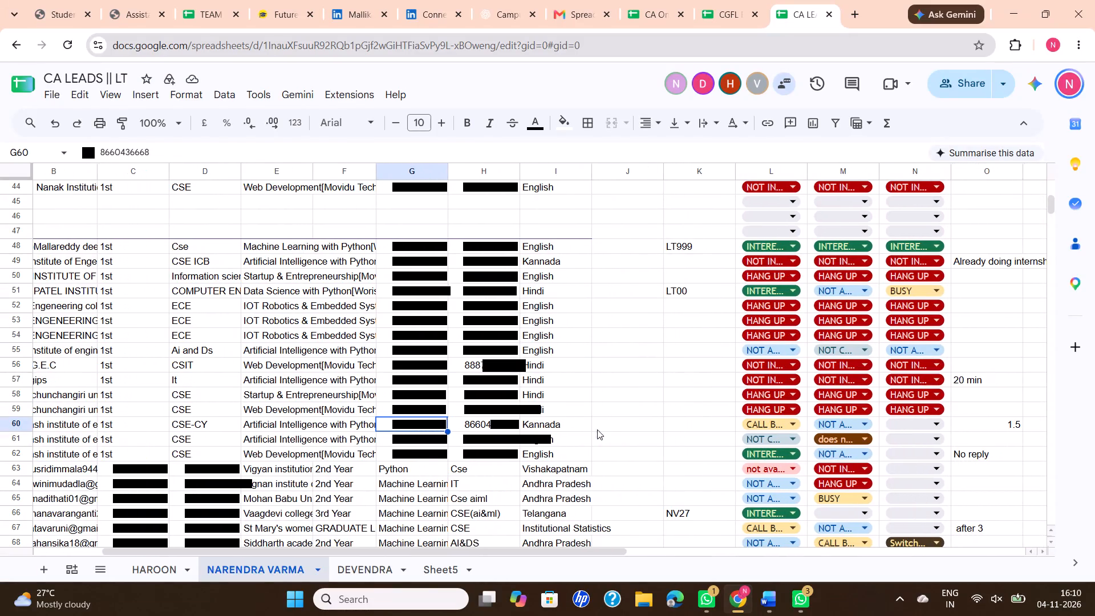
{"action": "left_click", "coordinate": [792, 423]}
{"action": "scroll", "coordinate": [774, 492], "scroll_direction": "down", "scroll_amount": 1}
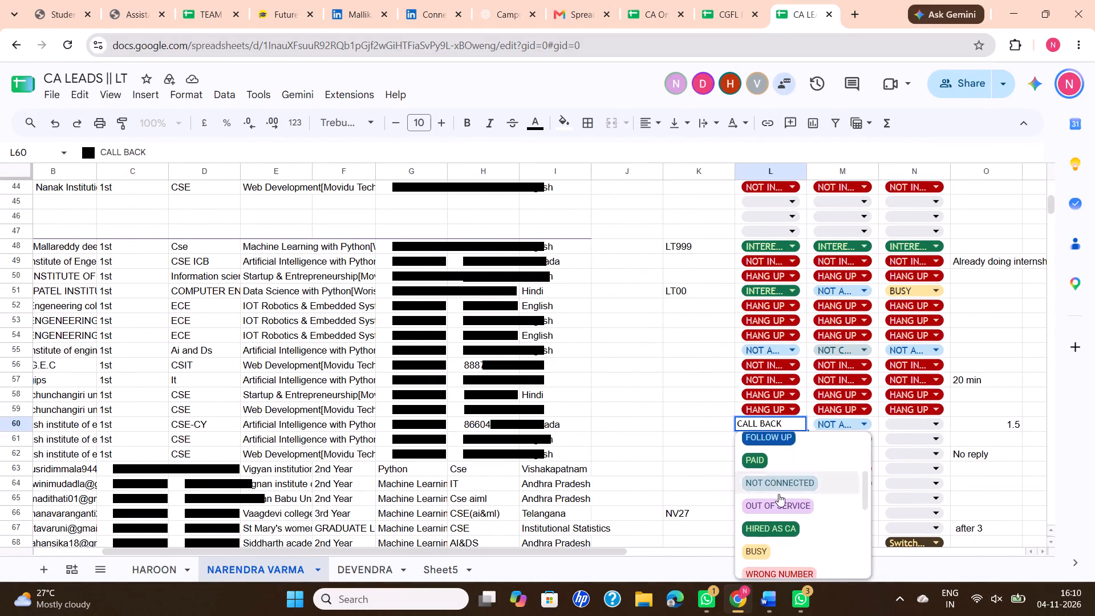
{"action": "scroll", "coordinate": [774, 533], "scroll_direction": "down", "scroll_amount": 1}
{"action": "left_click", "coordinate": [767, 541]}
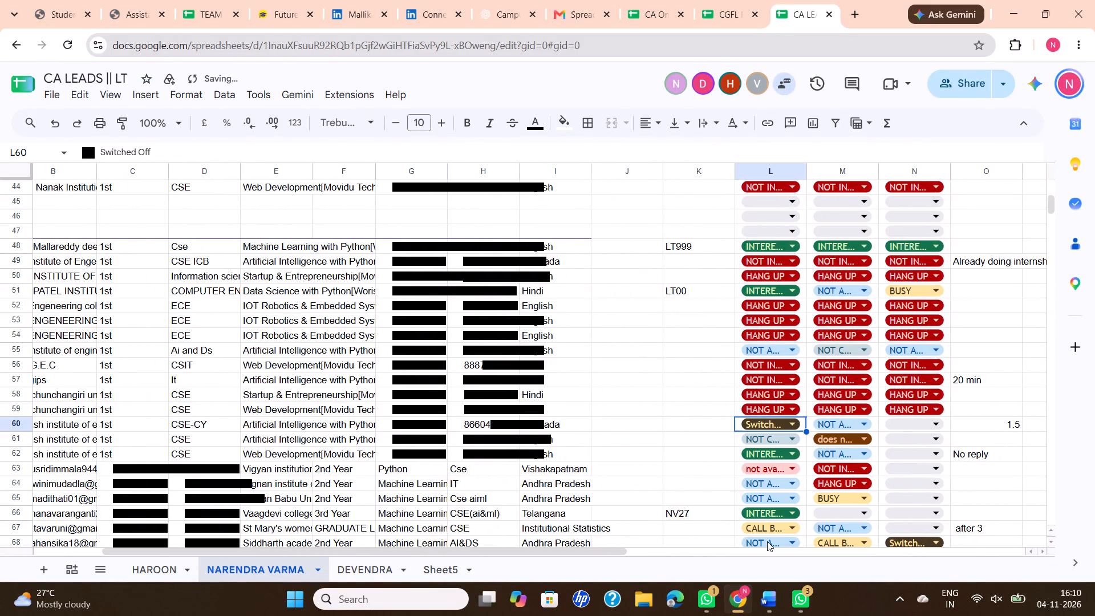
Set the status in L60 to HANG UP and fill it across row 60 through column O.
{"action": "left_click", "coordinate": [793, 428]}
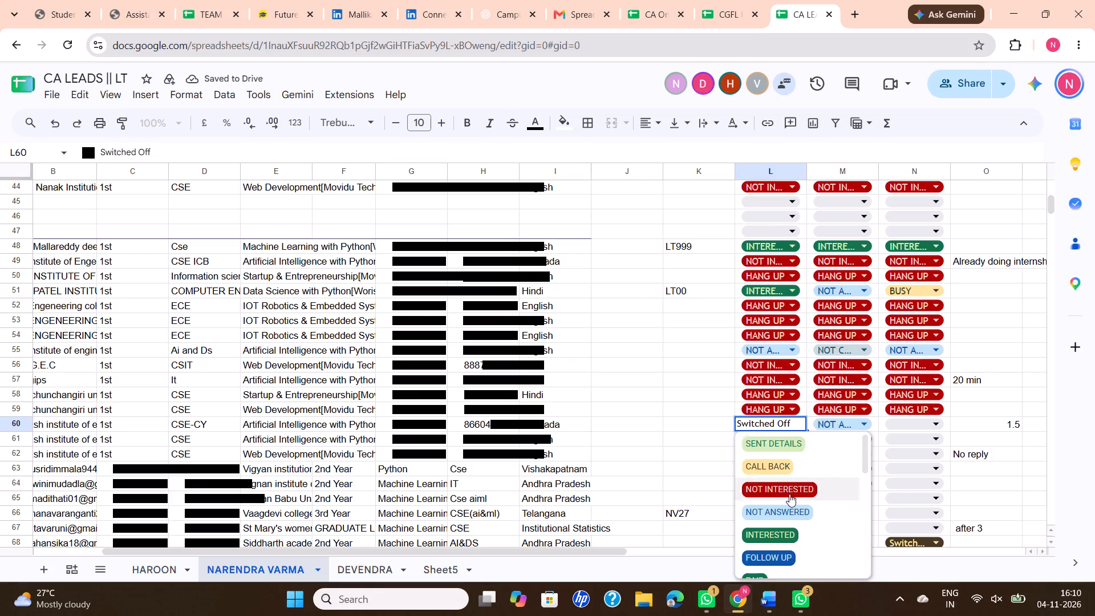
{"action": "scroll", "coordinate": [789, 494], "scroll_direction": "down", "scroll_amount": 2}
{"action": "left_click", "coordinate": [775, 539]}
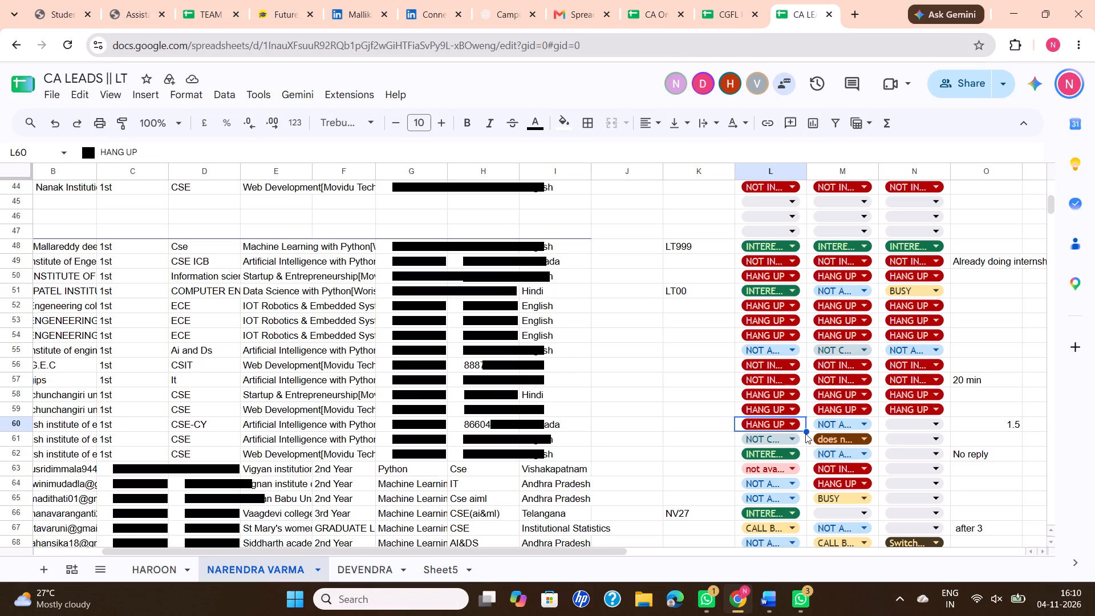
{"action": "left_click_drag", "start_coordinate": [805, 433], "coordinate": [955, 428]}
{"action": "left_click_drag", "start_coordinate": [955, 428], "coordinate": [961, 425]}
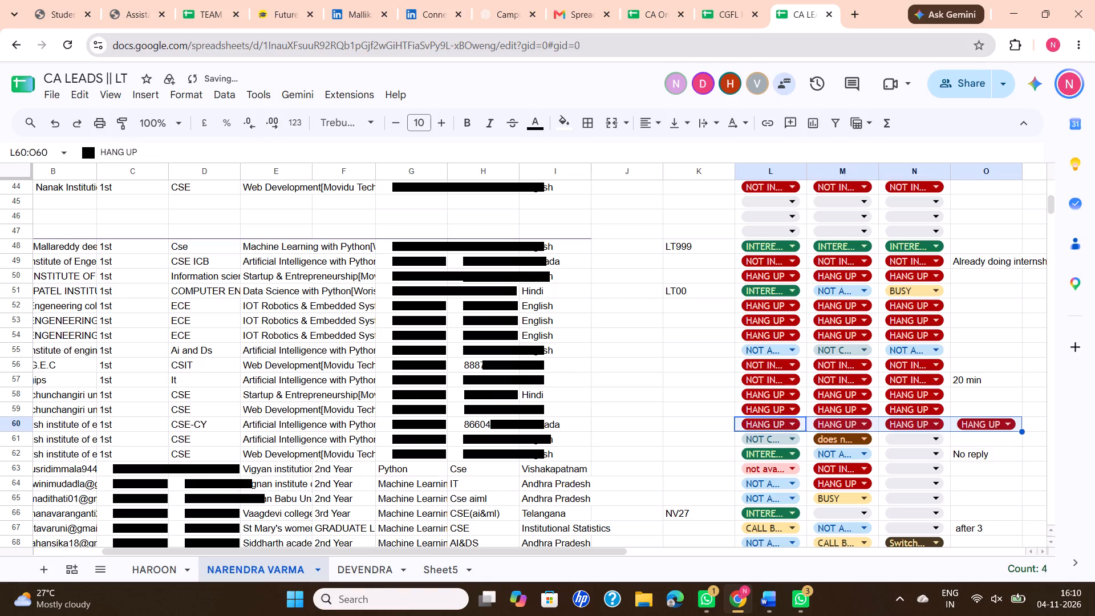
Clear cell O60 by filling the blank cell O59 down over it.
{"action": "left_click", "coordinate": [998, 408]}
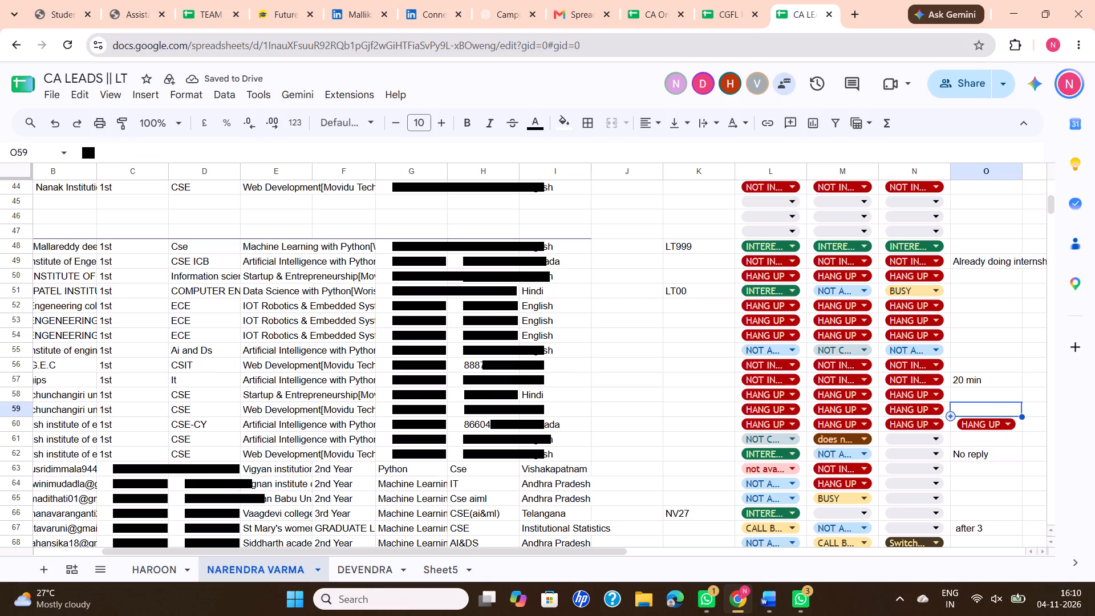
{"action": "left_click", "coordinate": [1021, 416]}
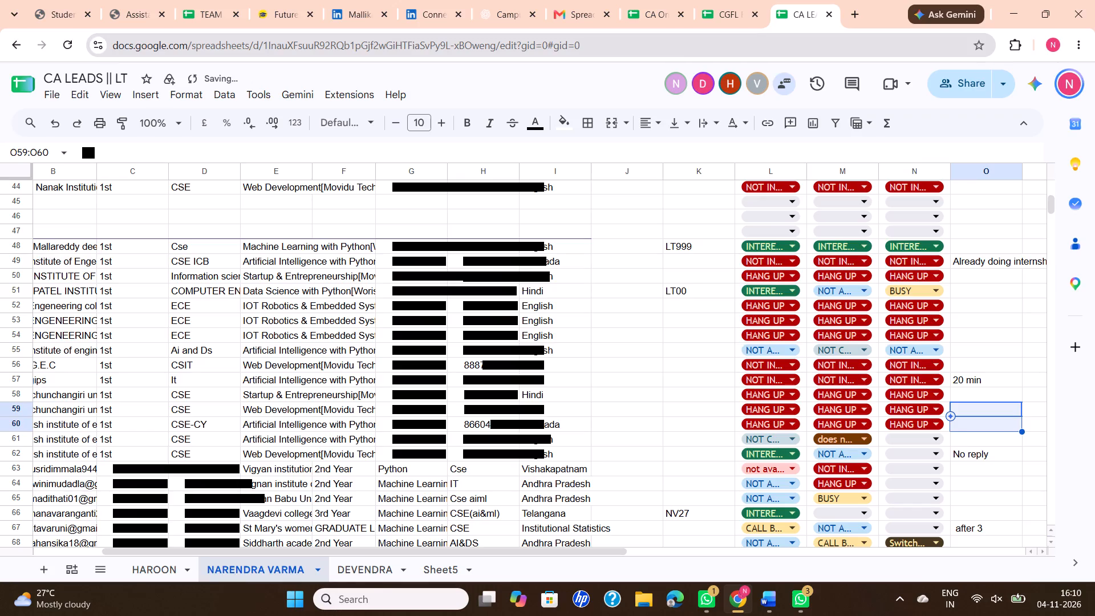
Select the contact number in column H of the lead in row 61 and view that lead's details.
{"action": "left_click", "coordinate": [727, 444]}
{"action": "scroll", "coordinate": [727, 444], "scroll_direction": "right", "scroll_amount": 1}
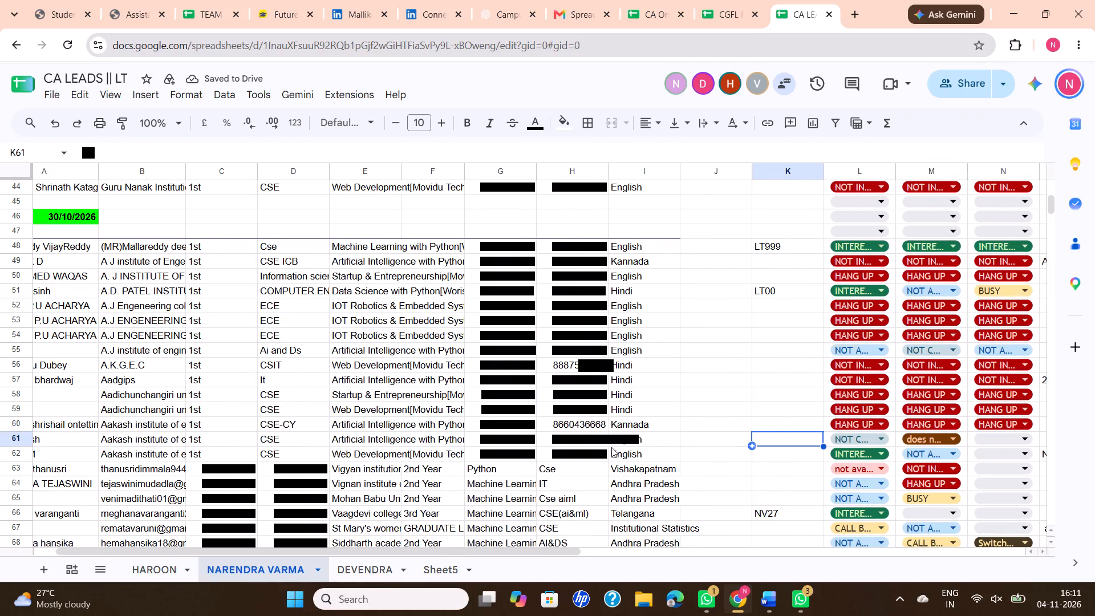
{"action": "left_click", "coordinate": [611, 445]}
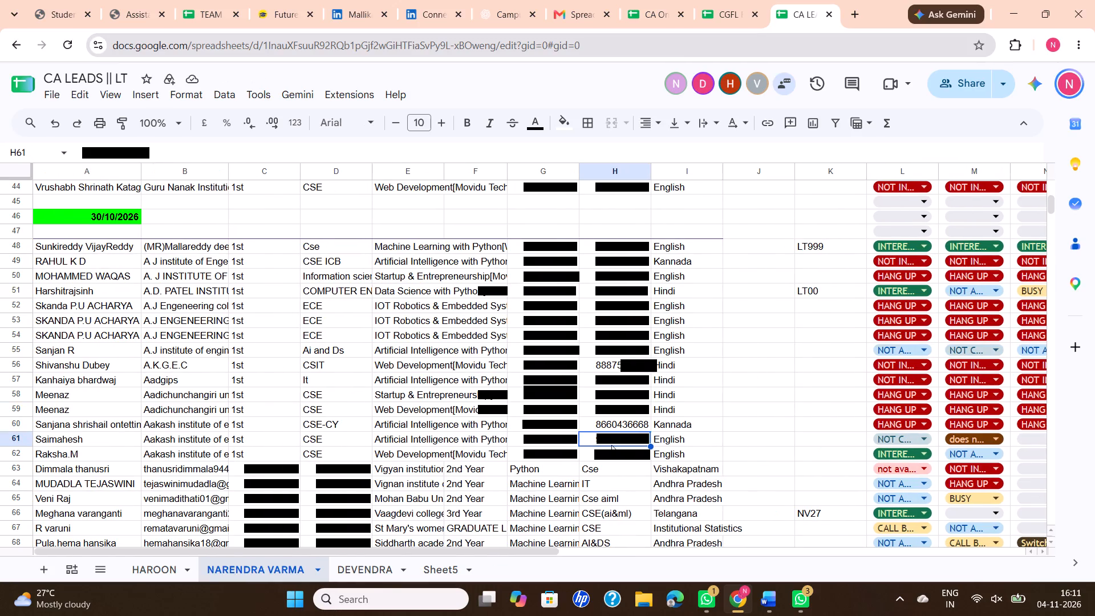
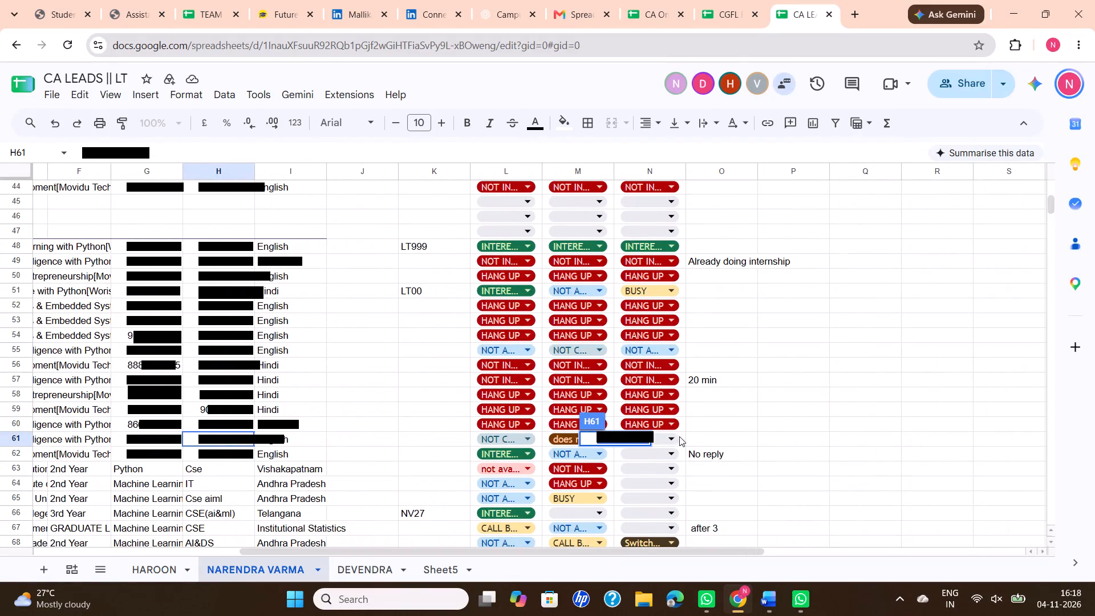
Set the status of the lead in row 61, column N, to SENT DETAILS and enter the note "No reply" in O61.
{"action": "left_click", "coordinate": [675, 441]}
{"action": "left_click", "coordinate": [673, 458]}
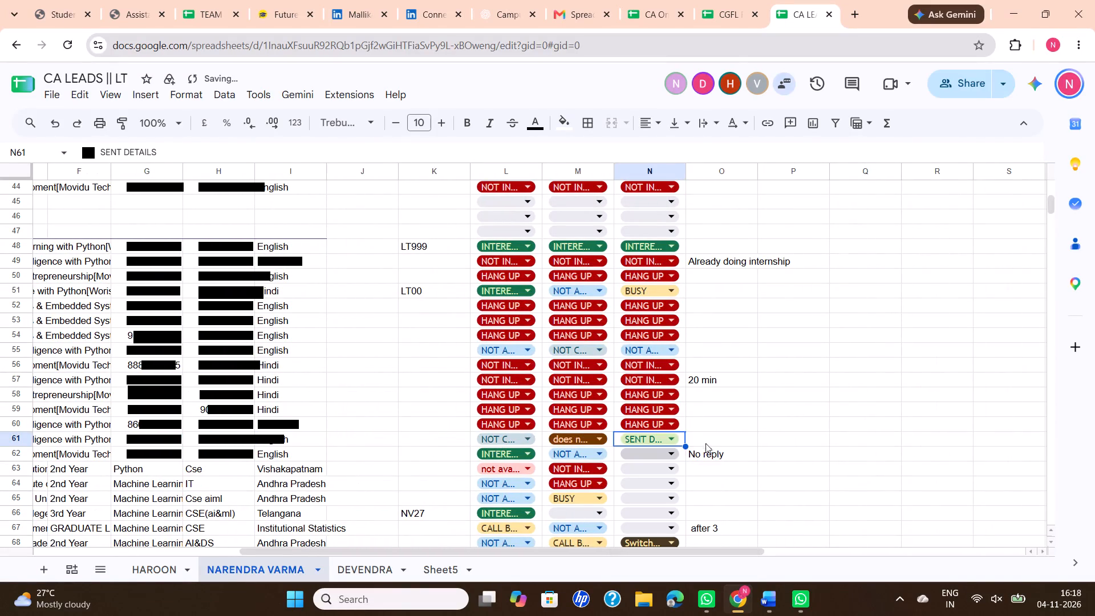
{"action": "double_click", "coordinate": [705, 438]}
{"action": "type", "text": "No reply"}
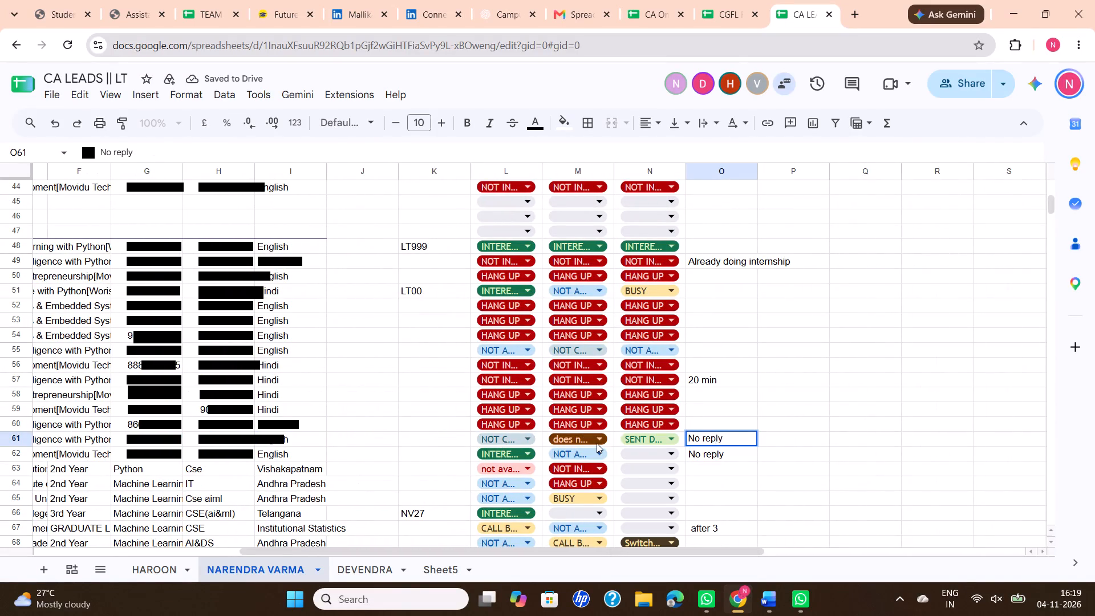
{"action": "left_click", "coordinate": [456, 449]}
View the name, college and course details of the lead in row 62.
{"action": "scroll", "coordinate": [456, 449], "scroll_direction": "right", "scroll_amount": 2}
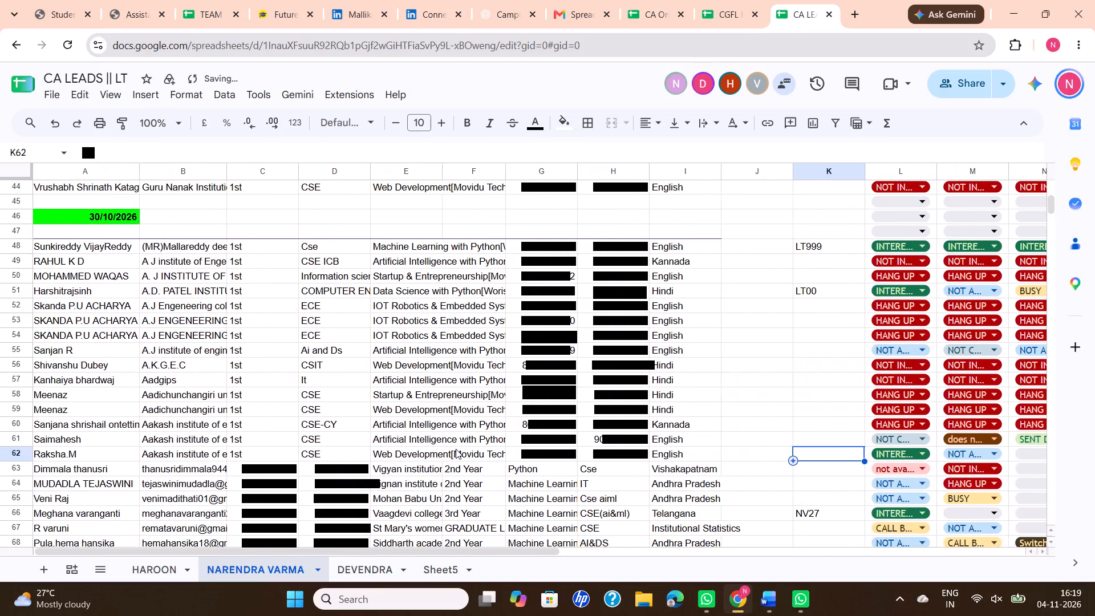